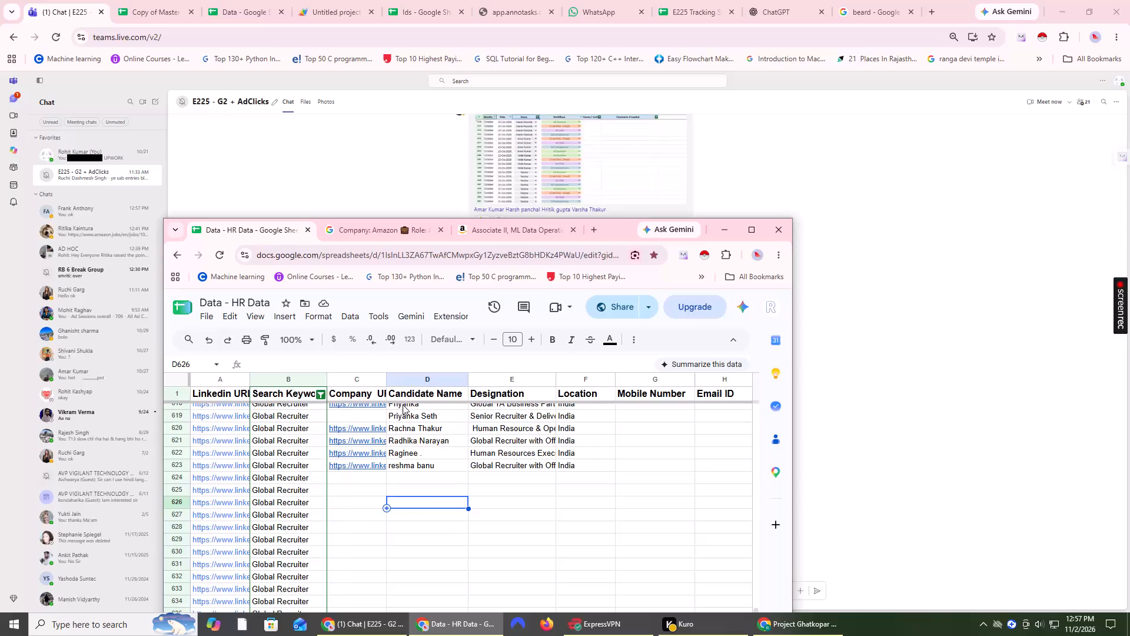
# Examine the Amazon job posting for Associate II, ML Data Operations, including its description, key responsibilities and preferred qualifications.
pyautogui.click(380, 233)
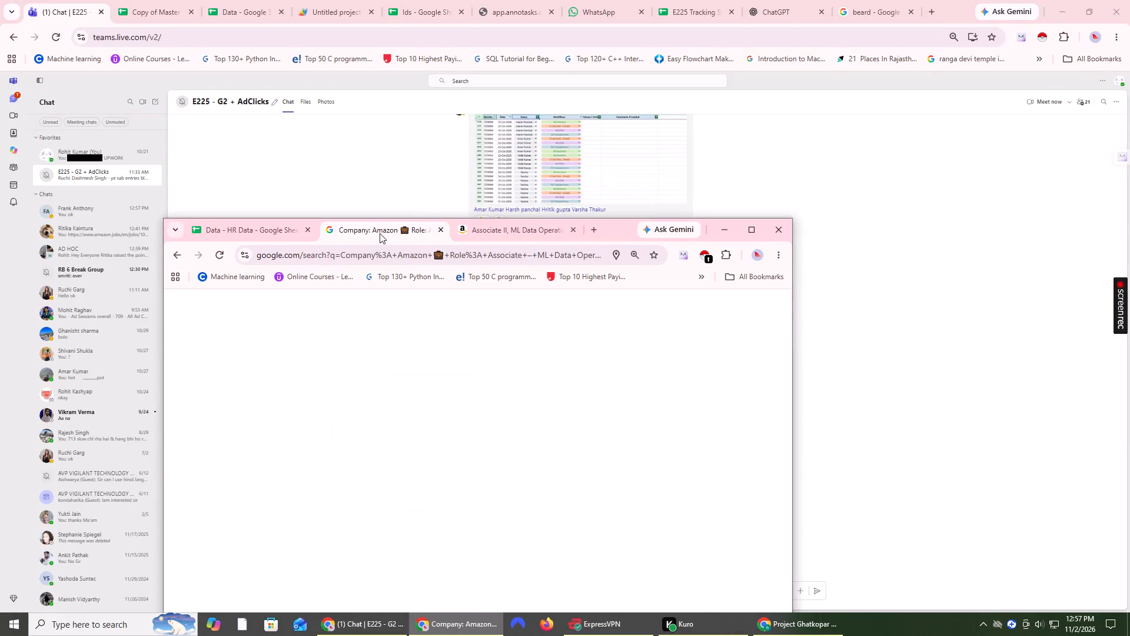
pyautogui.click(501, 233)
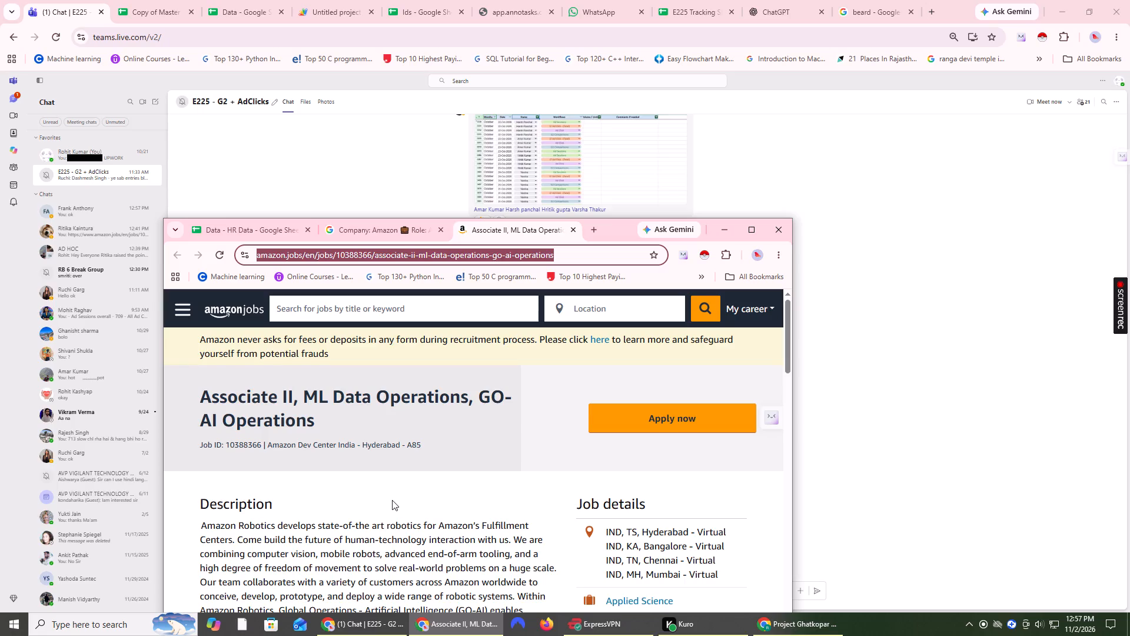
pyautogui.scroll(-7, 392, 500)
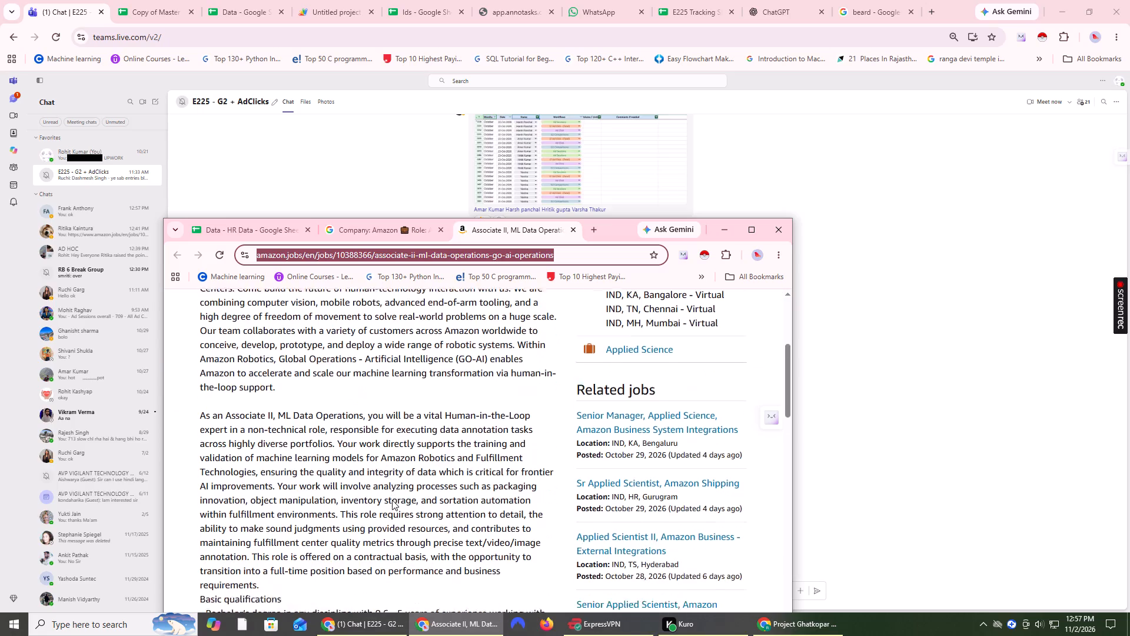
pyautogui.scroll(-6, 392, 500)
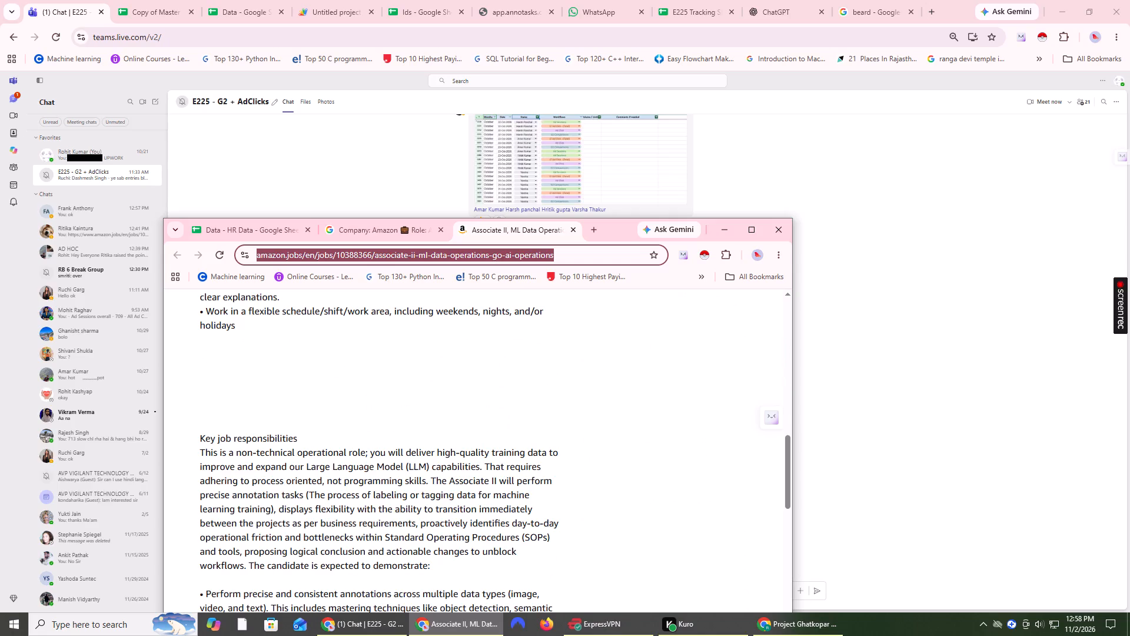
pyautogui.scroll(-1, 391, 508)
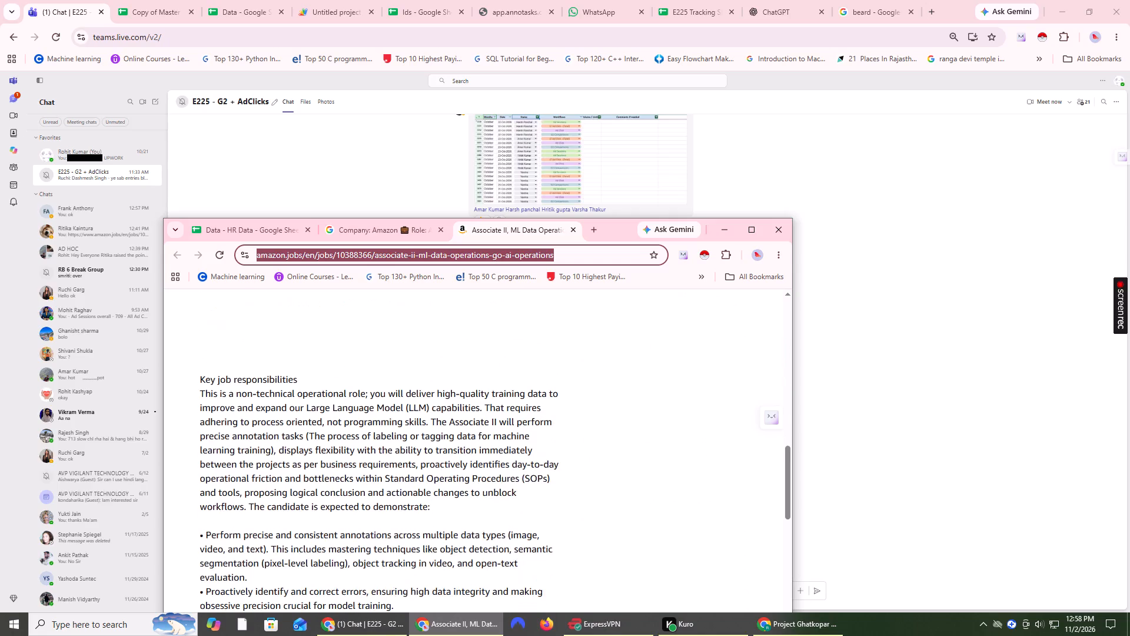
pyautogui.scroll(-4, 390, 508)
pyautogui.scroll(1, 384, 511)
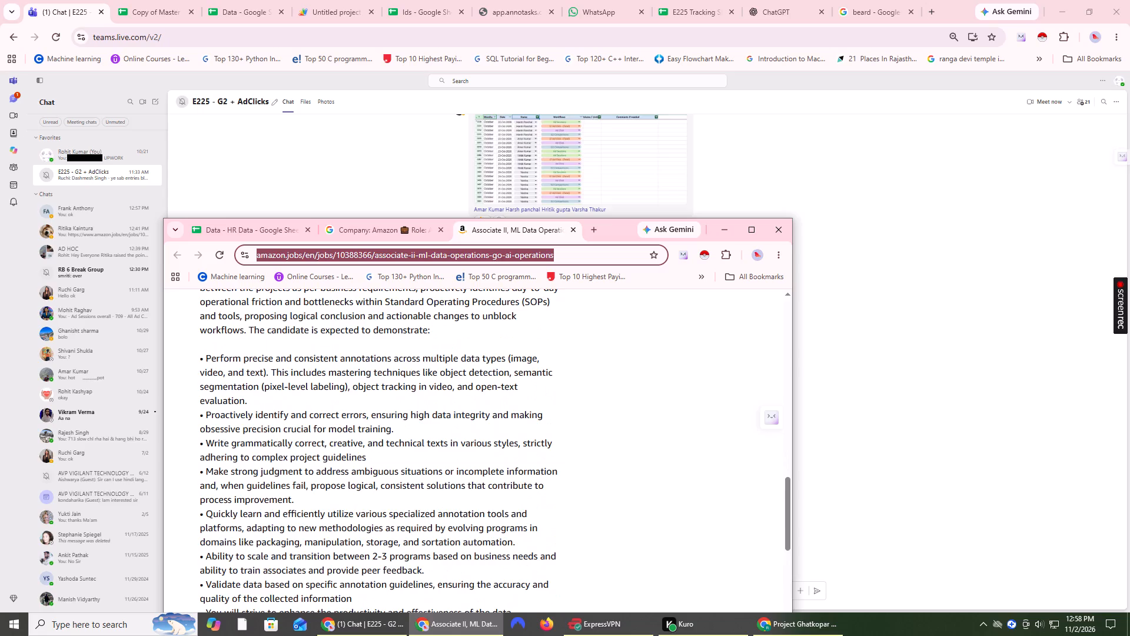
pyautogui.scroll(-13, 384, 511)
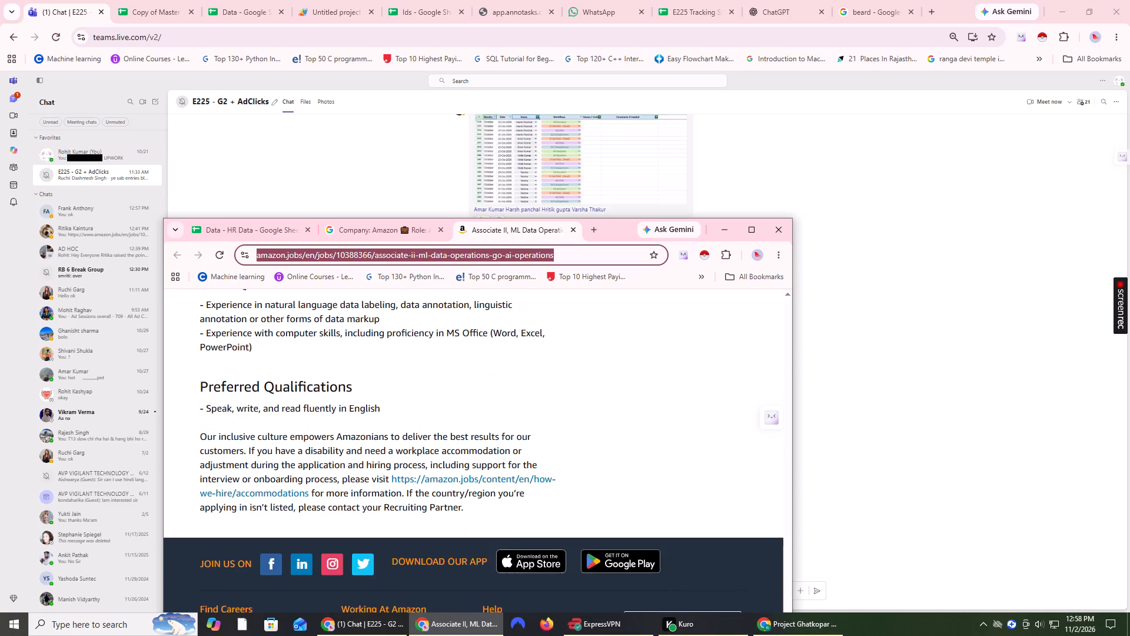
# Close the Amazon search results and the Amazon job posting, leaving only the HR Data spreadsheet open in that window.
pyautogui.click(443, 229)
pyautogui.click(443, 229)
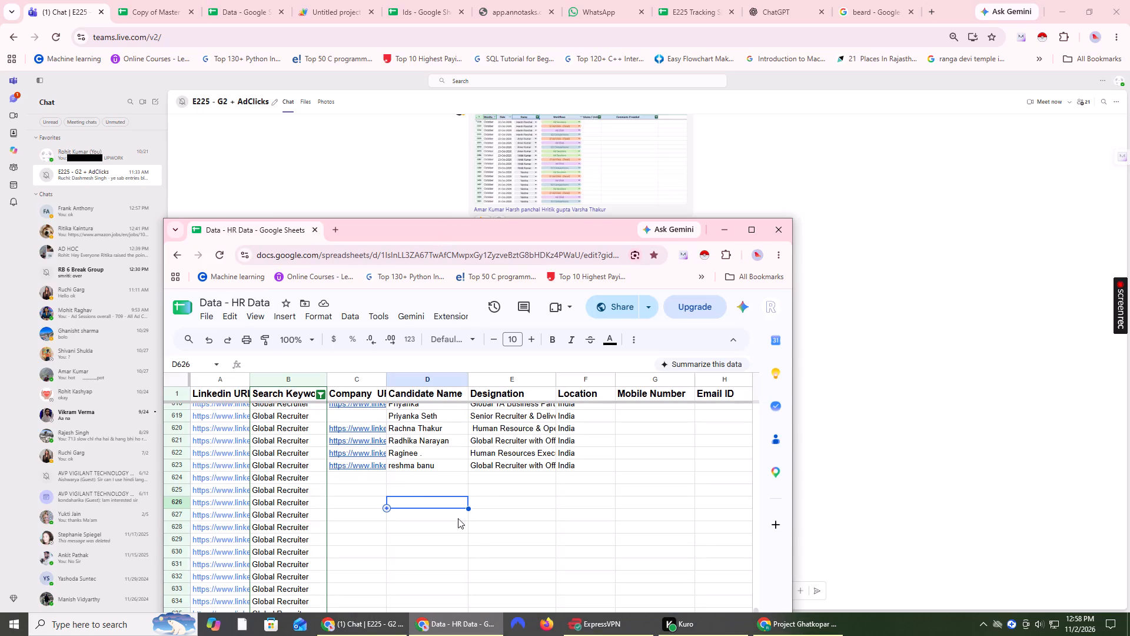
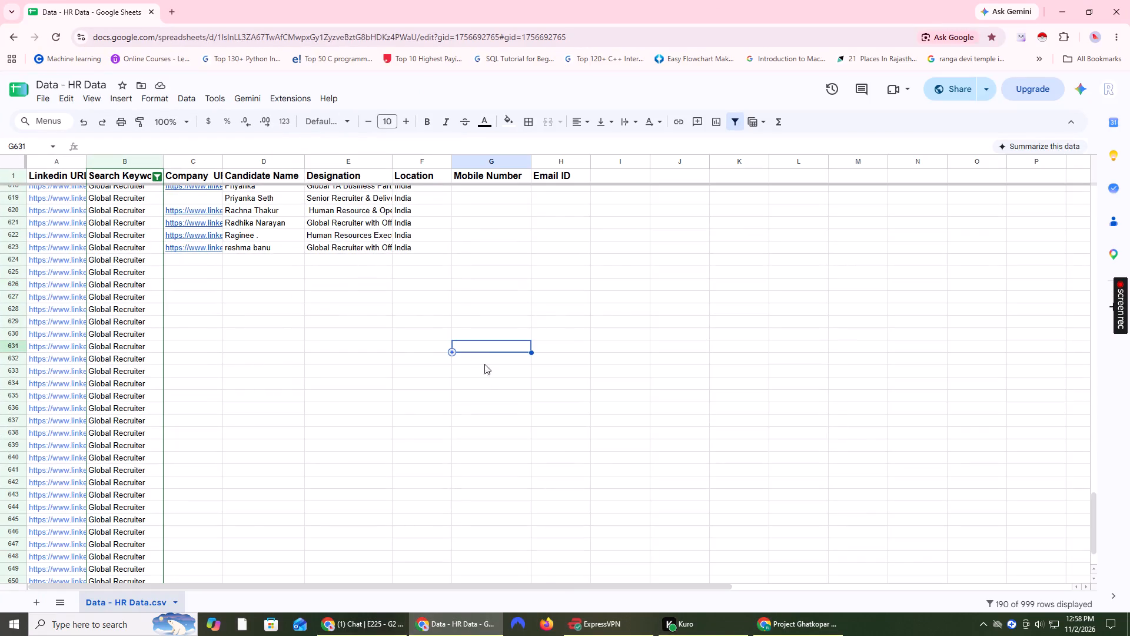
# Open the LinkedIn profile linked in row 624 and copy the candidate's name into that row's Candidate Name cell.
pyautogui.scroll(4, 324, 392)
pyautogui.scroll(-5, 320, 387)
pyautogui.scroll(1, 335, 375)
pyautogui.scroll(-5, 335, 375)
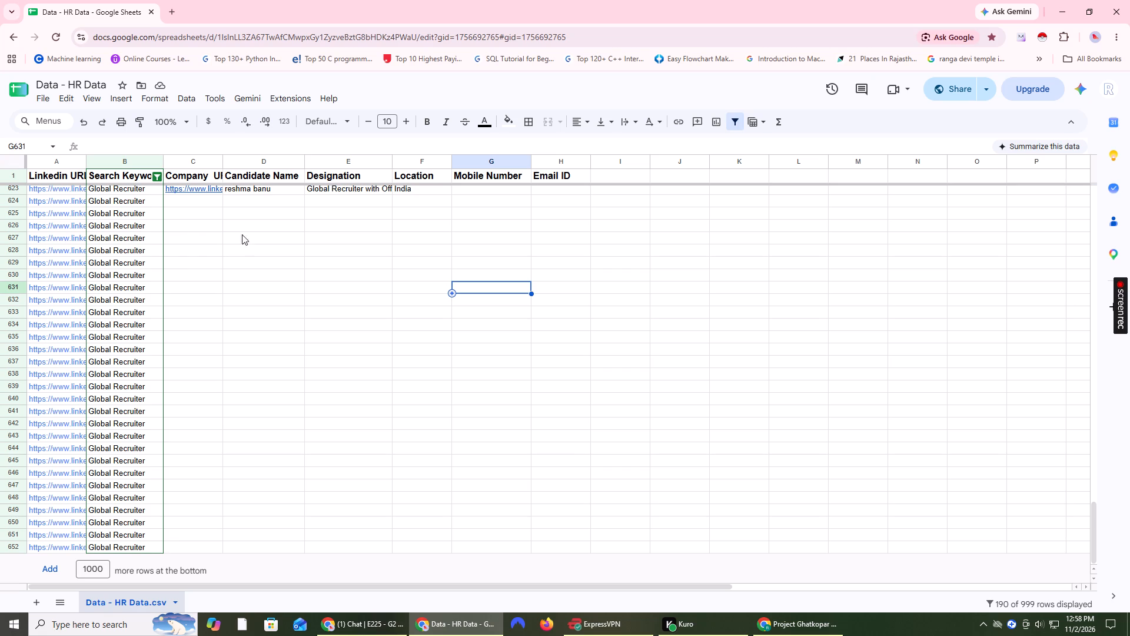
pyautogui.click(55, 200)
pyautogui.tripleClick(56, 198)
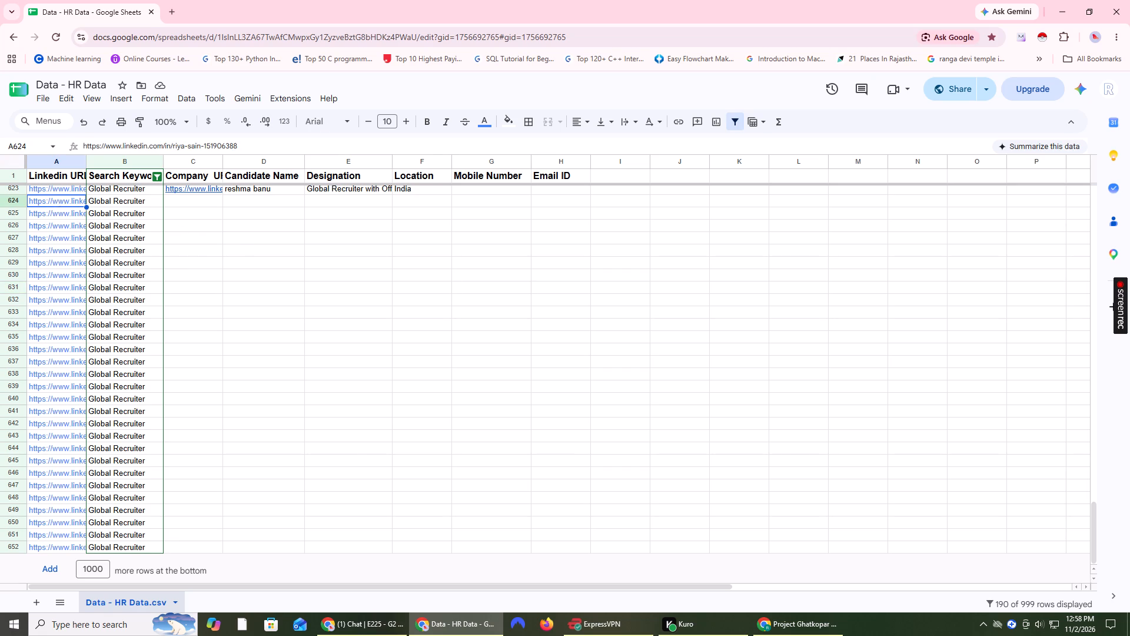
pyautogui.rightClick(56, 198)
pyautogui.click(183, 367)
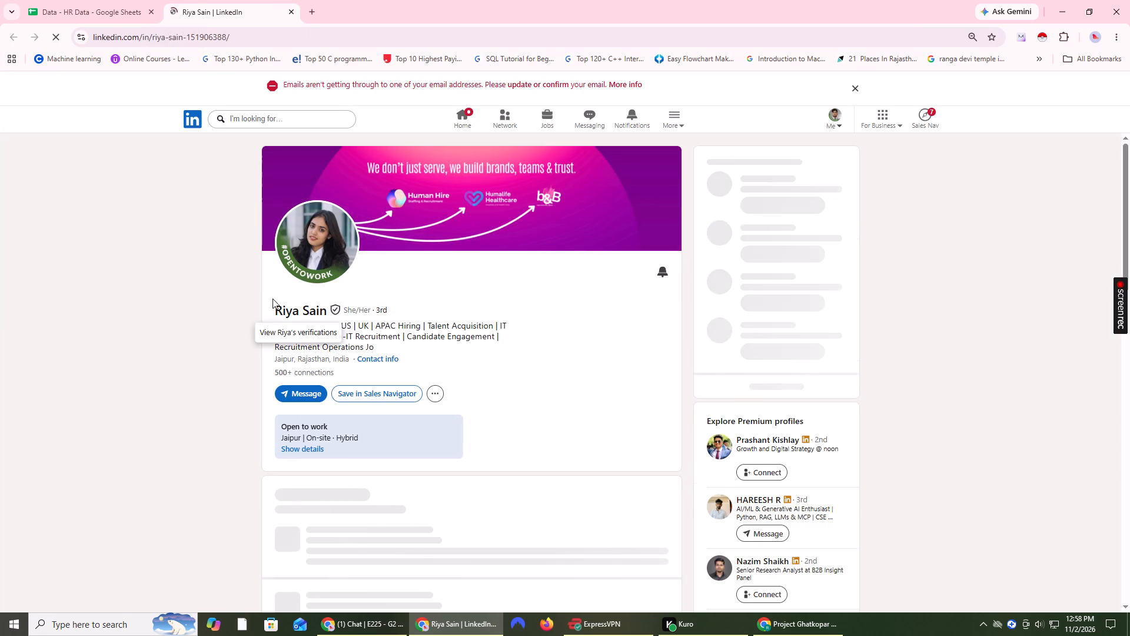
pyautogui.moveTo(272, 309); pyautogui.dragTo(325, 307)
pyautogui.hotkey('ctrl', 'c')
pyautogui.click(142, 0)
pyautogui.doubleClick(255, 201)
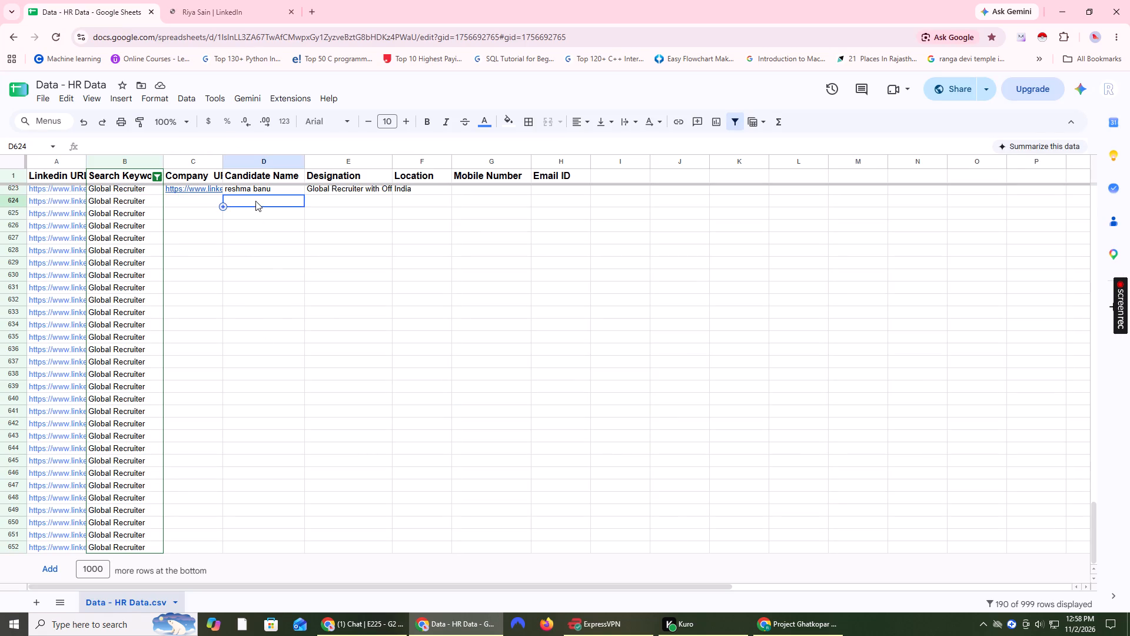
pyautogui.hotkey('ctrl', 'v')
pyautogui.press('Return')
# Copy the Executive Assistant job title from the profile's Experience section into row 624's Designation cell.
pyautogui.click(202, 0)
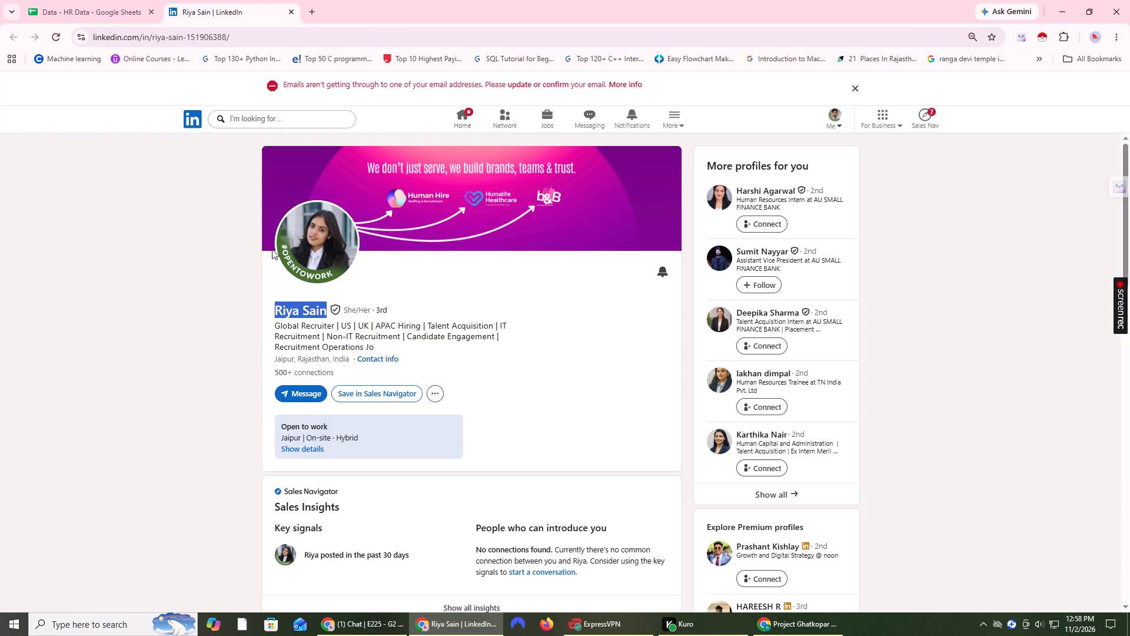
pyautogui.scroll(-14, 351, 377)
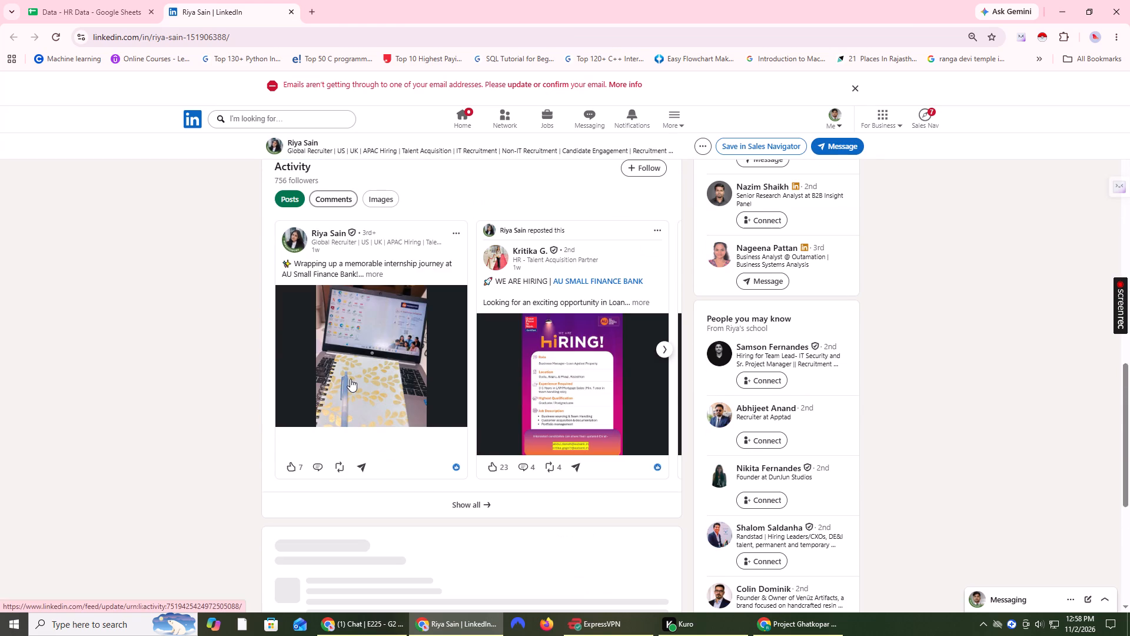
pyautogui.scroll(4, 350, 379)
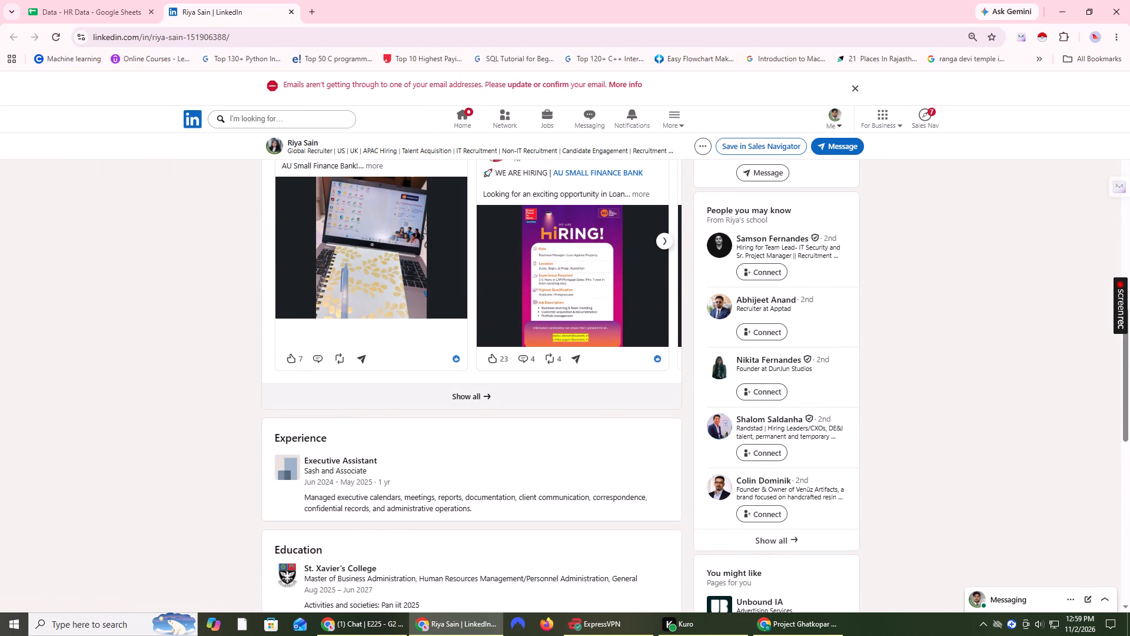
pyautogui.moveTo(302, 461); pyautogui.dragTo(384, 461)
pyautogui.hotkey('ctrl', 'c')
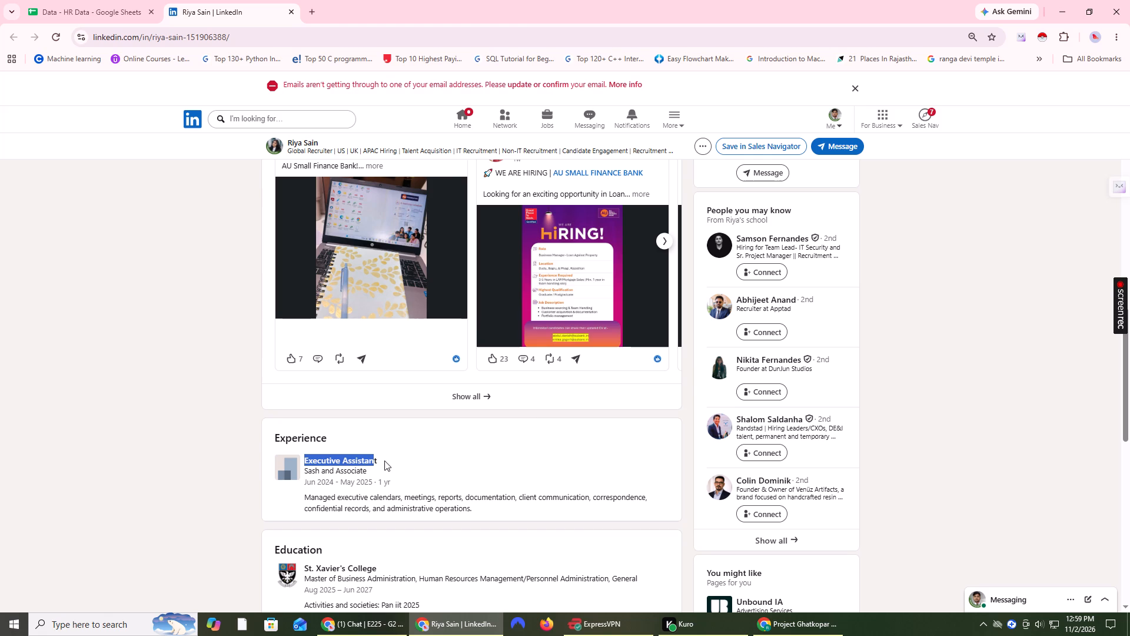
pyautogui.keyDown('ctrl'); pyautogui.click(470, 399); pyautogui.keyUp('ctrl')
pyautogui.click(78, 0)
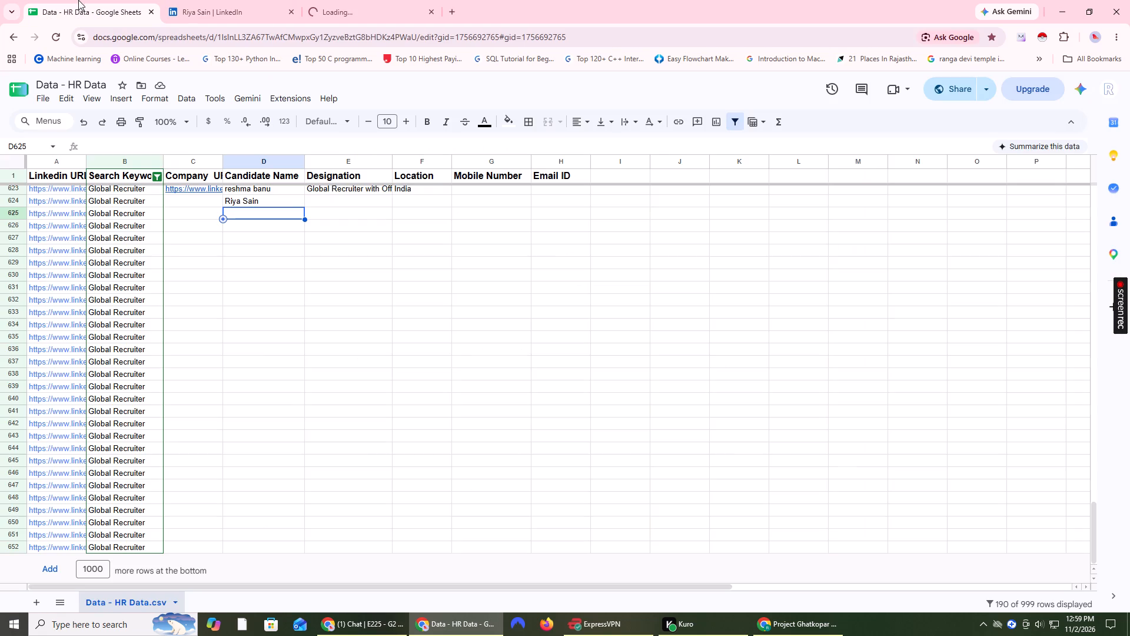
pyautogui.doubleClick(326, 199)
pyautogui.hotkey('ctrl', 'v')
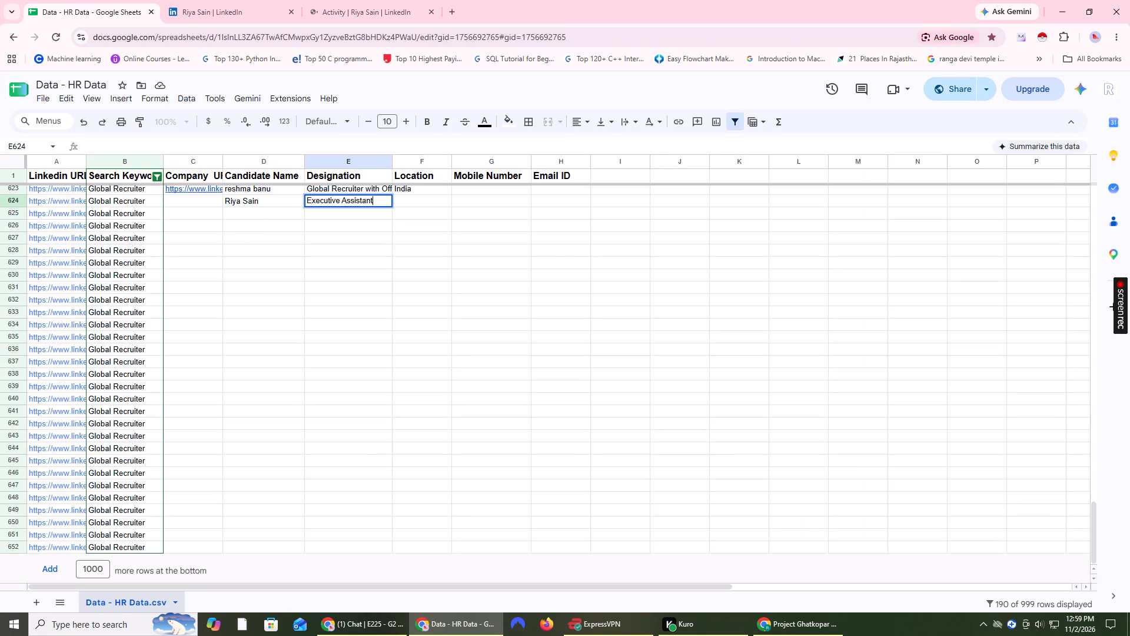
pyautogui.press('Return')
# Fill the Location of row 624 with India, copied down from the row above.
pyautogui.click(227, 0)
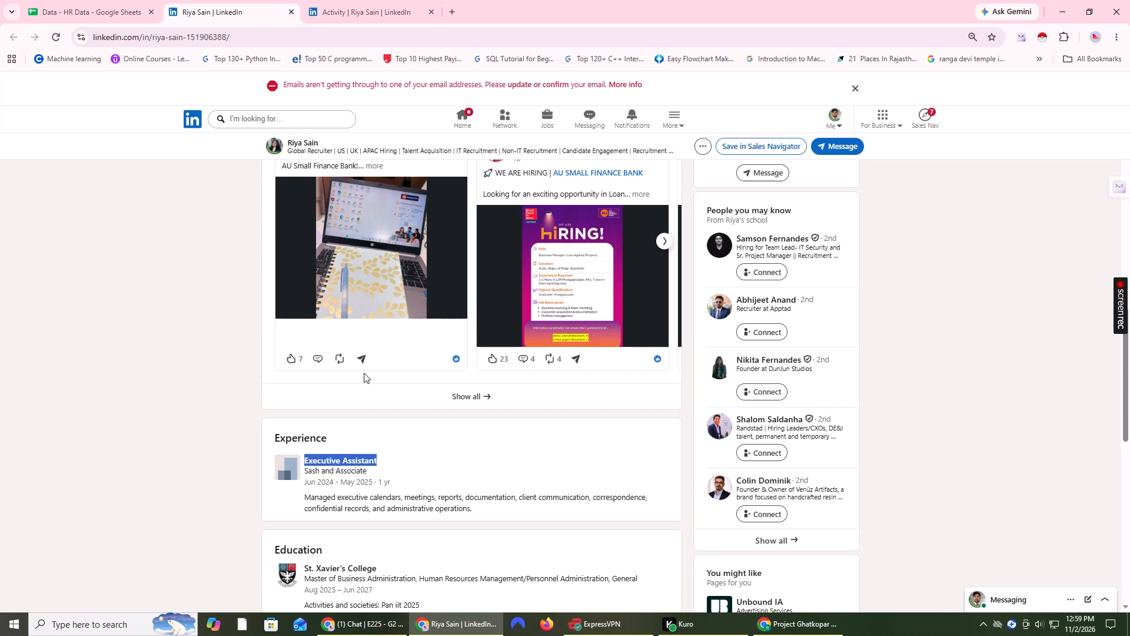
pyautogui.click(84, 41)
pyautogui.click(102, 0)
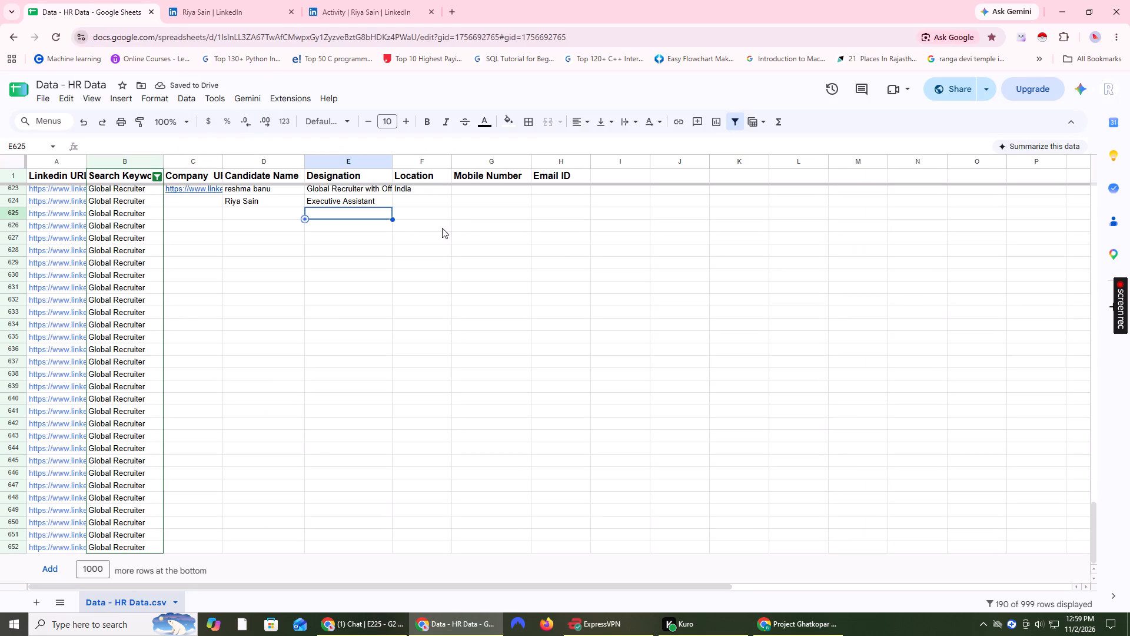
pyautogui.click(417, 204)
pyautogui.hotkey('shift', 'Up')
pyautogui.hotkey('ctrl', 'd')
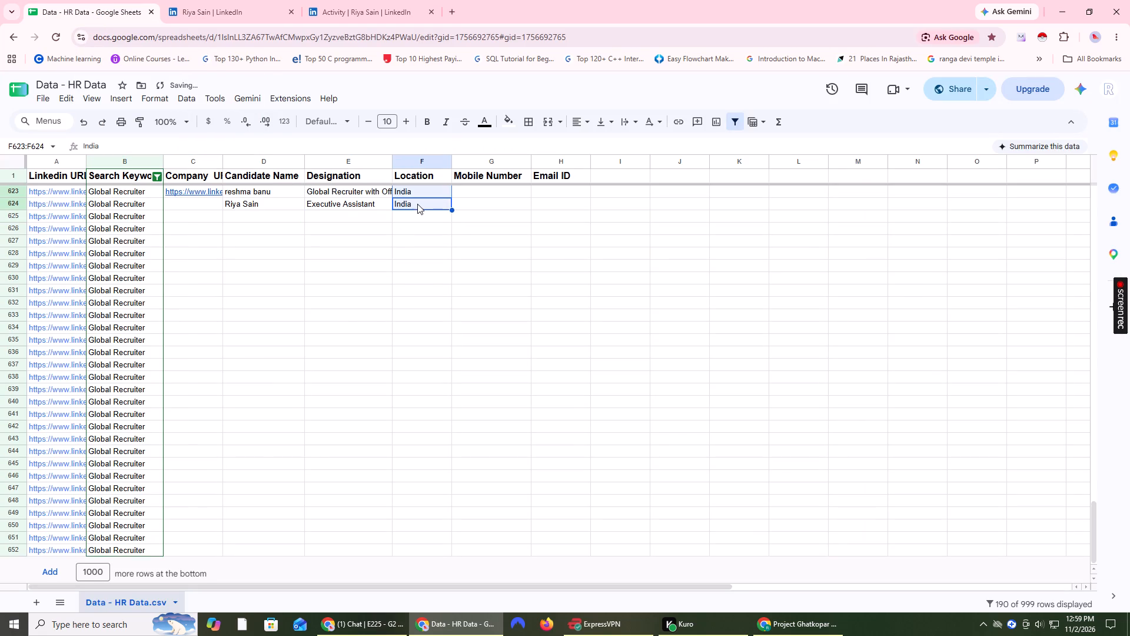
pyautogui.click(426, 284)
# Examine the row 624 candidate's LinkedIn activity, expanding the full text of the AU Small Finance Bank internship and hiring posts.
pyautogui.click(338, 0)
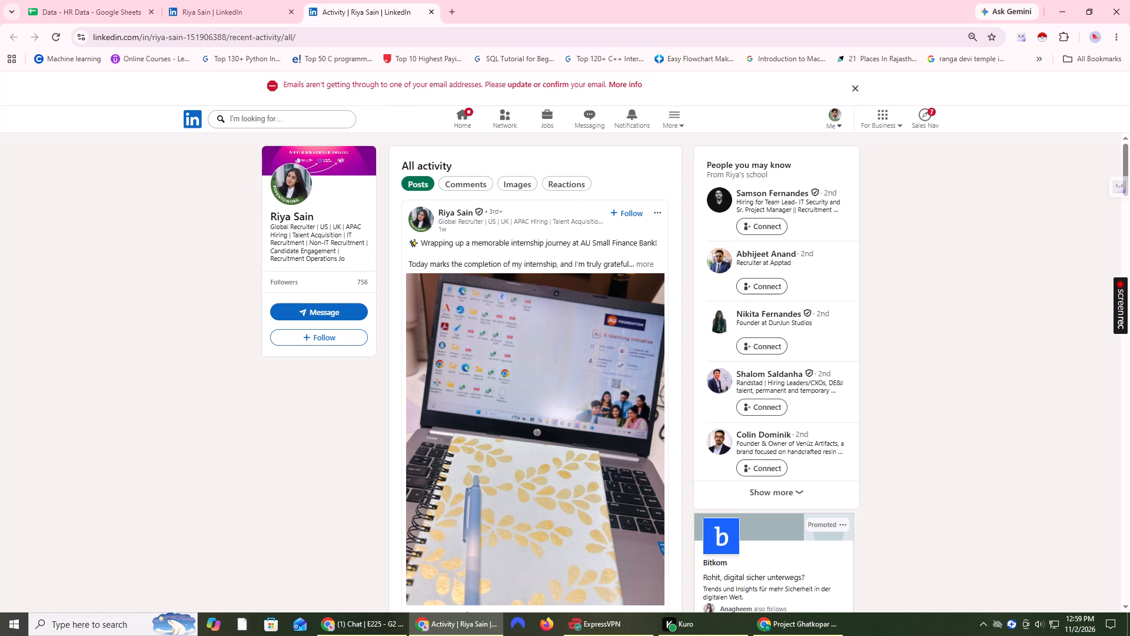
pyautogui.click(640, 266)
pyautogui.scroll(-10, 560, 313)
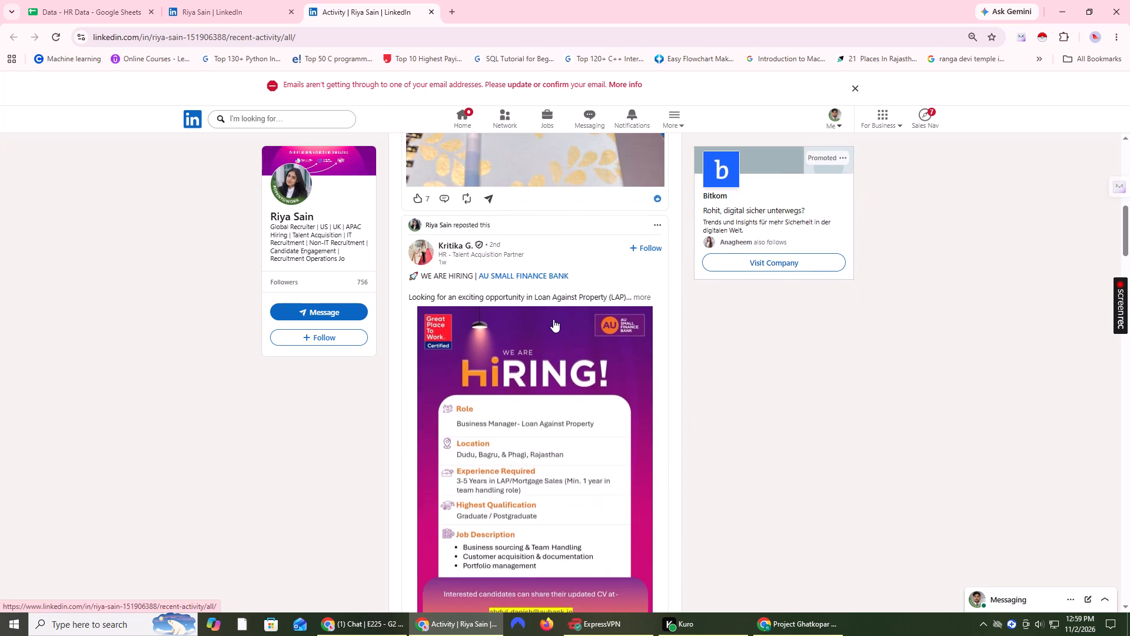
pyautogui.click(638, 296)
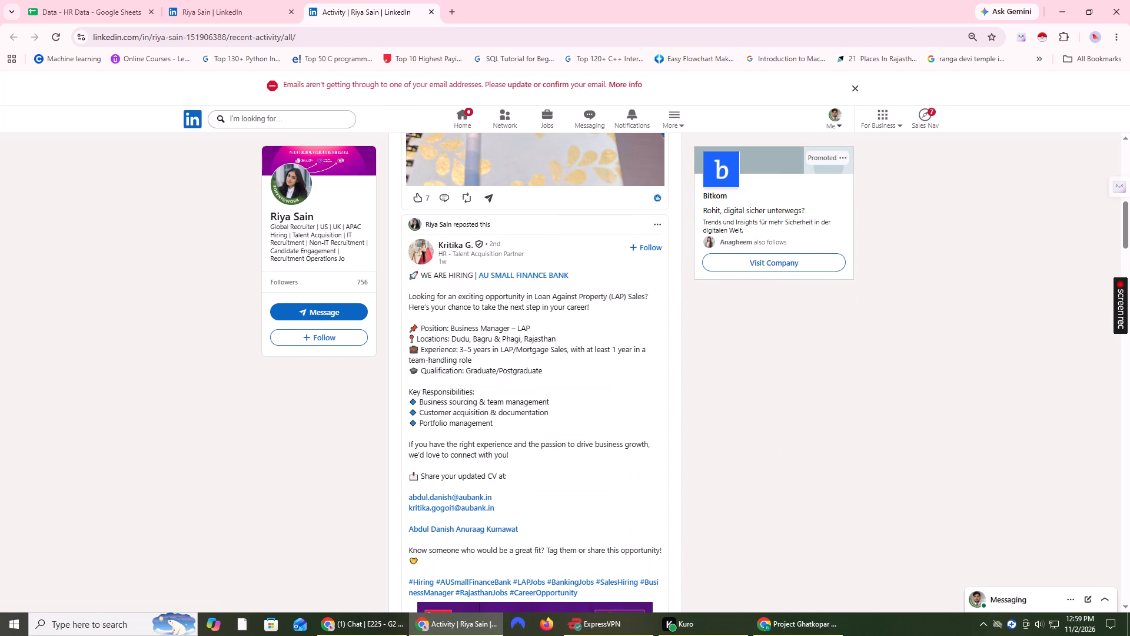
pyautogui.scroll(-4, 478, 323)
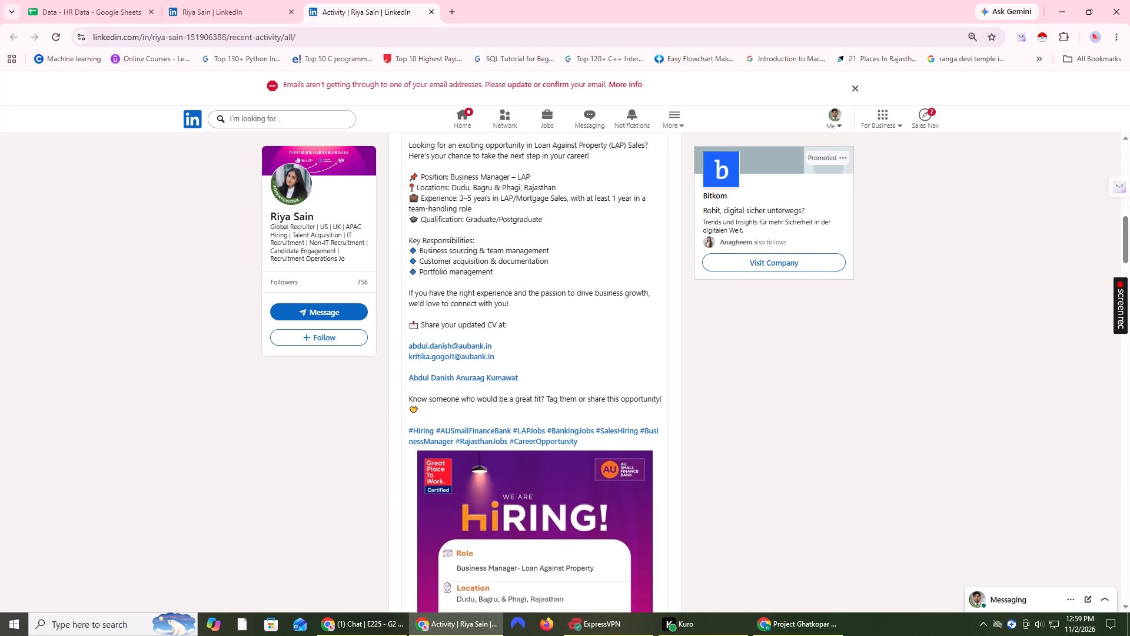
pyautogui.scroll(-6, 477, 323)
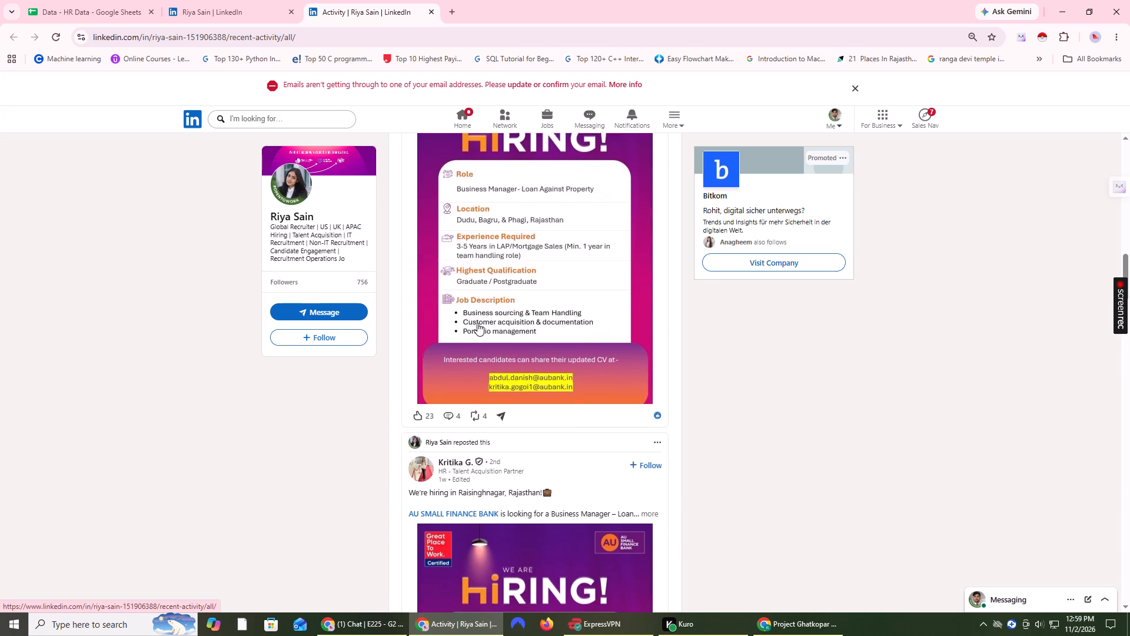
pyautogui.scroll(-5, 477, 323)
# Close the row 624 candidate's LinkedIn profile and activity pages, keeping only the HR Data spreadsheet open.
pyautogui.click(52, 0)
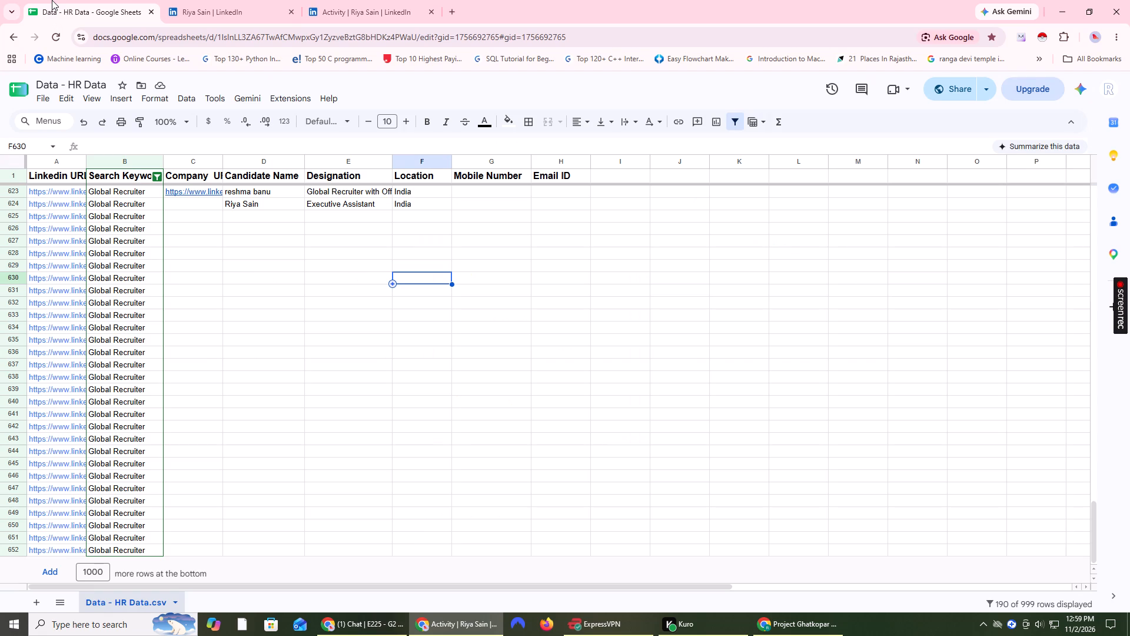
pyautogui.rightClick(52, 0)
pyautogui.click(156, 290)
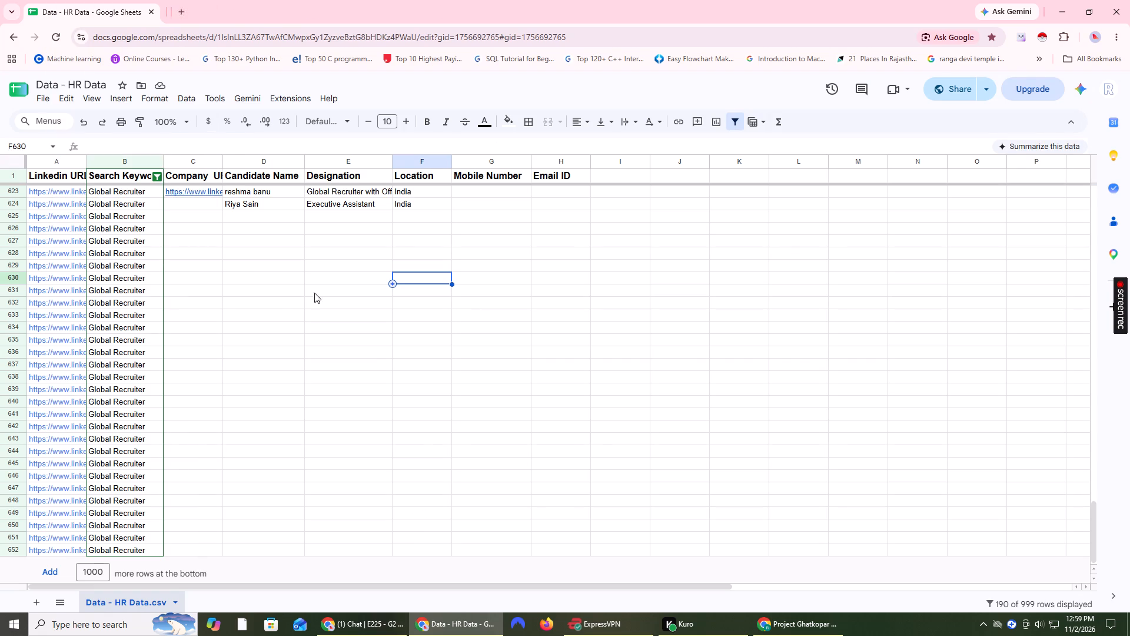
# Open the LinkedIn profile linked in row 625 and copy the candidate's name into that row's Candidate Name cell.
pyautogui.click(311, 239)
pyautogui.tripleClick(74, 217)
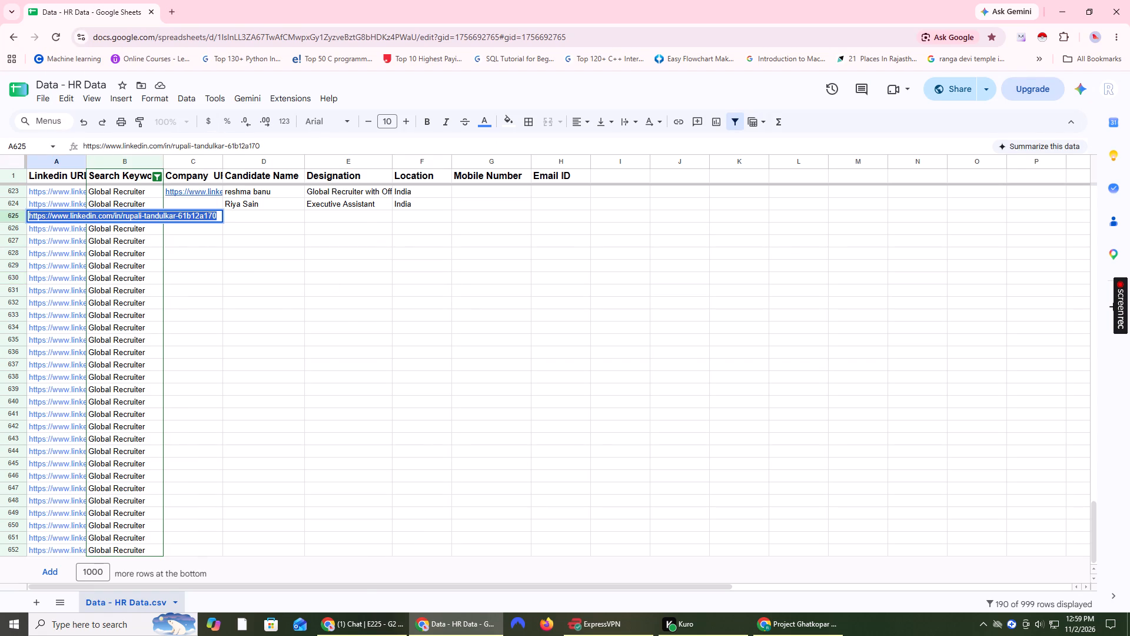
pyautogui.rightClick(74, 217)
pyautogui.click(188, 385)
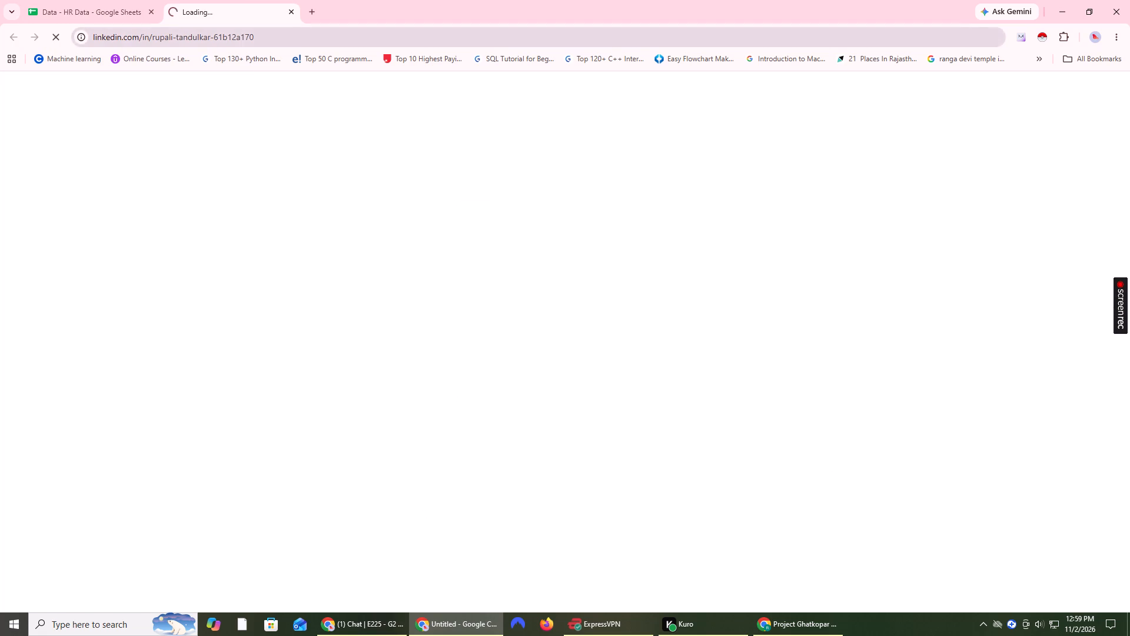
pyautogui.moveTo(266, 305); pyautogui.dragTo(282, 304)
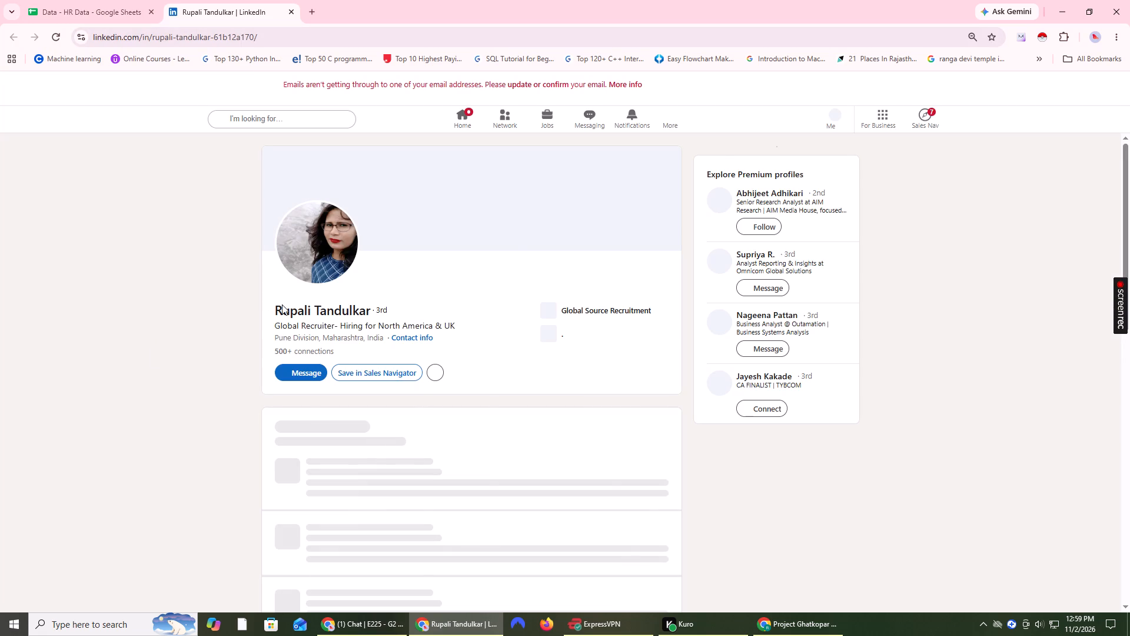
pyautogui.moveTo(282, 304); pyautogui.dragTo(370, 301)
pyautogui.hotkey('ctrl', 'c')
pyautogui.keyDown('ctrl'); pyautogui.click(188, 389); pyautogui.keyUp('ctrl')
pyautogui.click(146, 0)
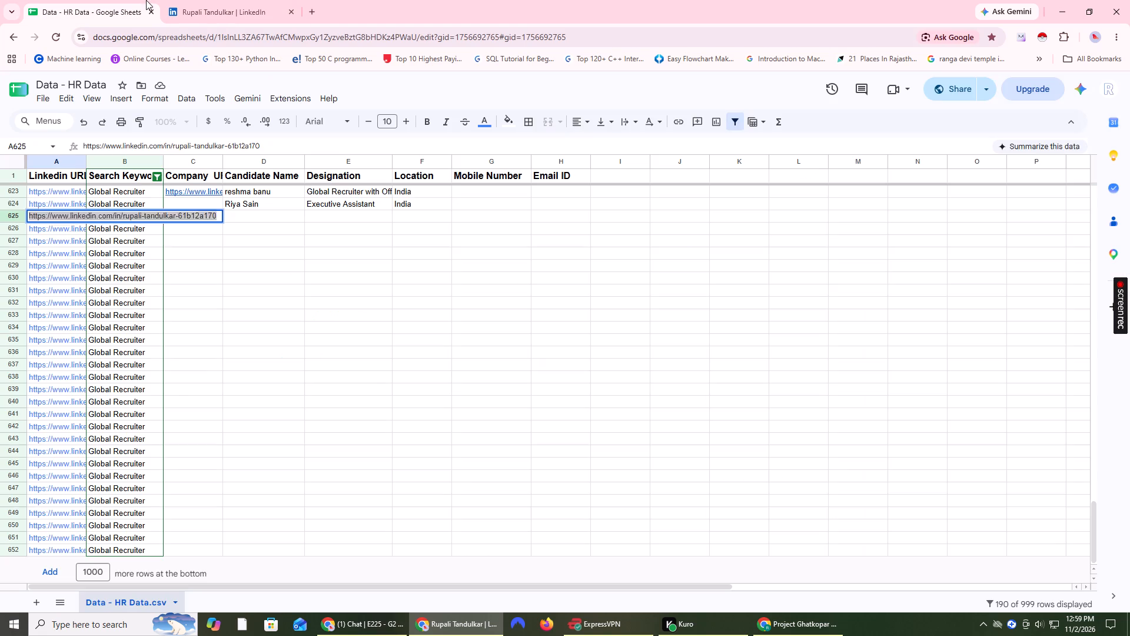
pyautogui.doubleClick(266, 219)
pyautogui.hotkey('ctrl', 'v')
pyautogui.press('Return')
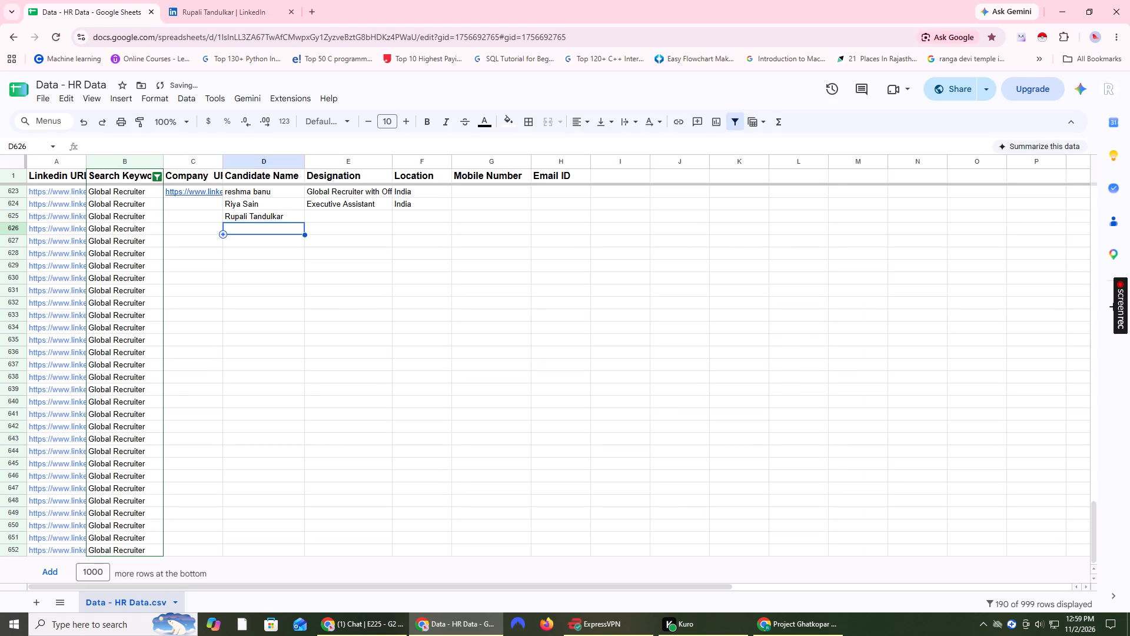
# Copy the current Global Recruiter job title from the profile's Experience section into row 625's Designation cell.
pyautogui.click(175, 0)
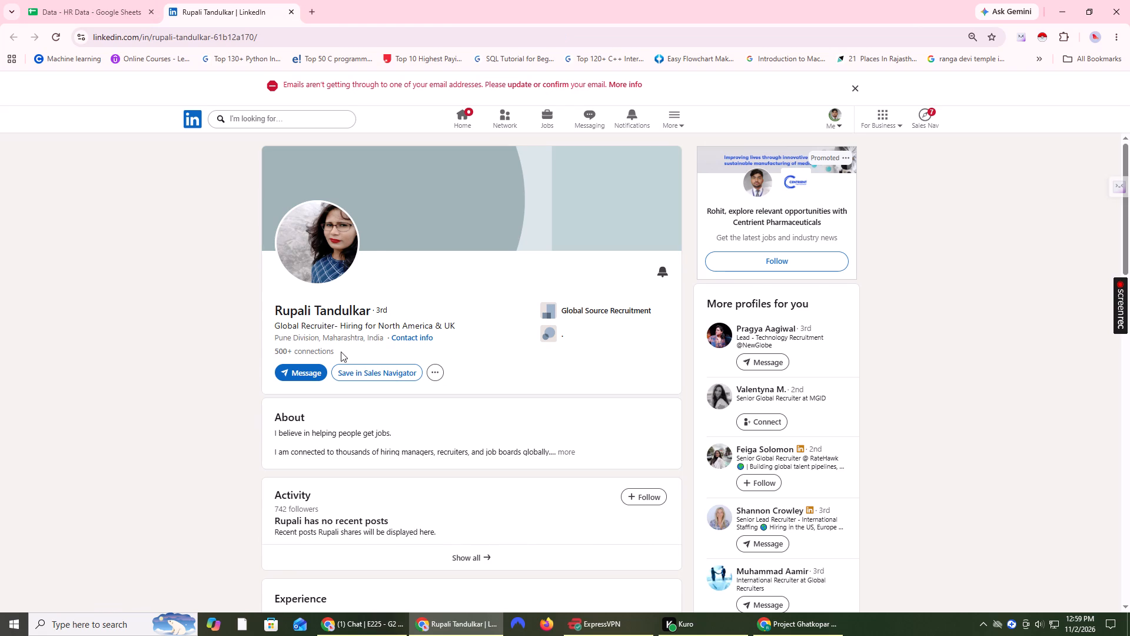
pyautogui.scroll(-6, 341, 346)
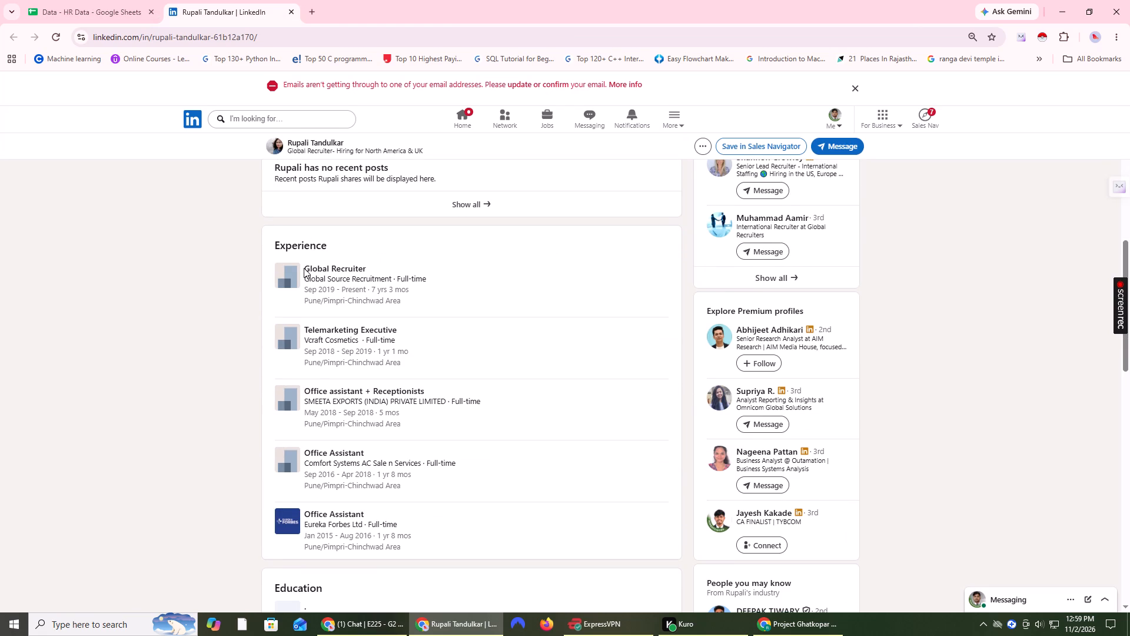
pyautogui.moveTo(304, 268); pyautogui.dragTo(380, 270)
pyautogui.hotkey('ctrl', 'c')
pyautogui.click(85, 0)
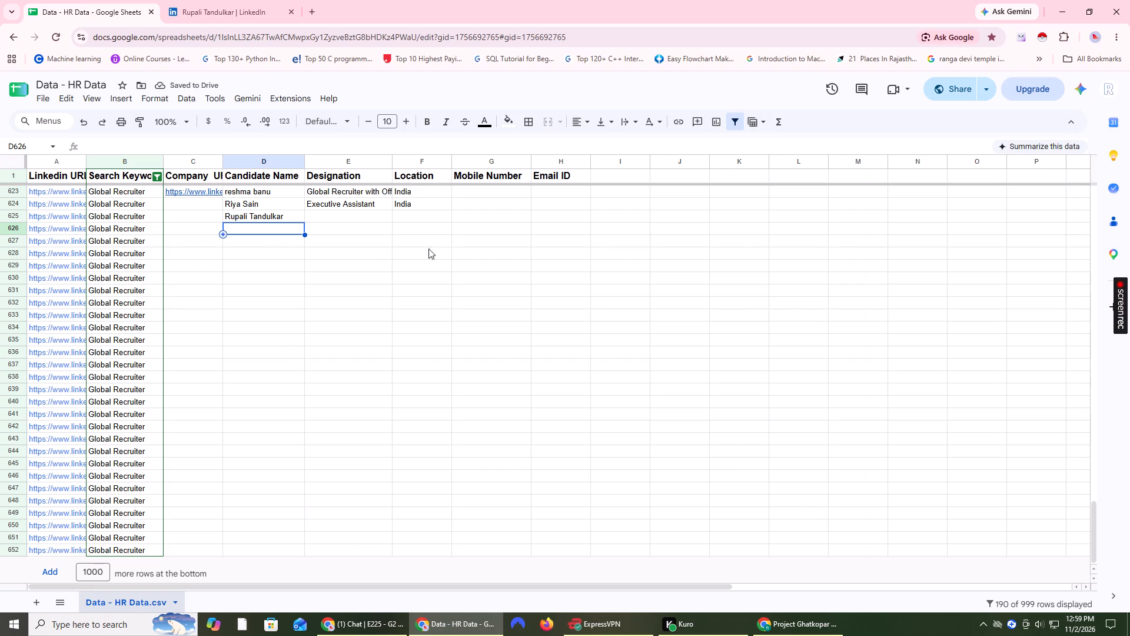
pyautogui.doubleClick(333, 217)
pyautogui.hotkey('ctrl', 'v')
pyautogui.press('Return')
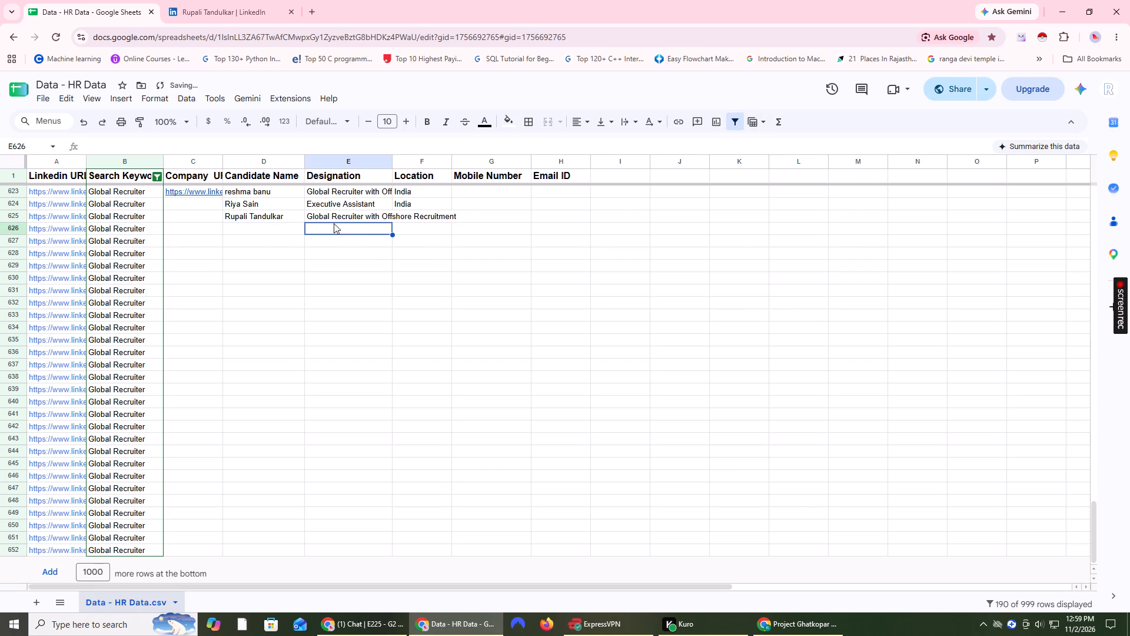
# Remove "with Offshore Recruitment" from the Designation in row 625 so that it reads Global Recruiter.
pyautogui.click(355, 216)
pyautogui.click(355, 216)
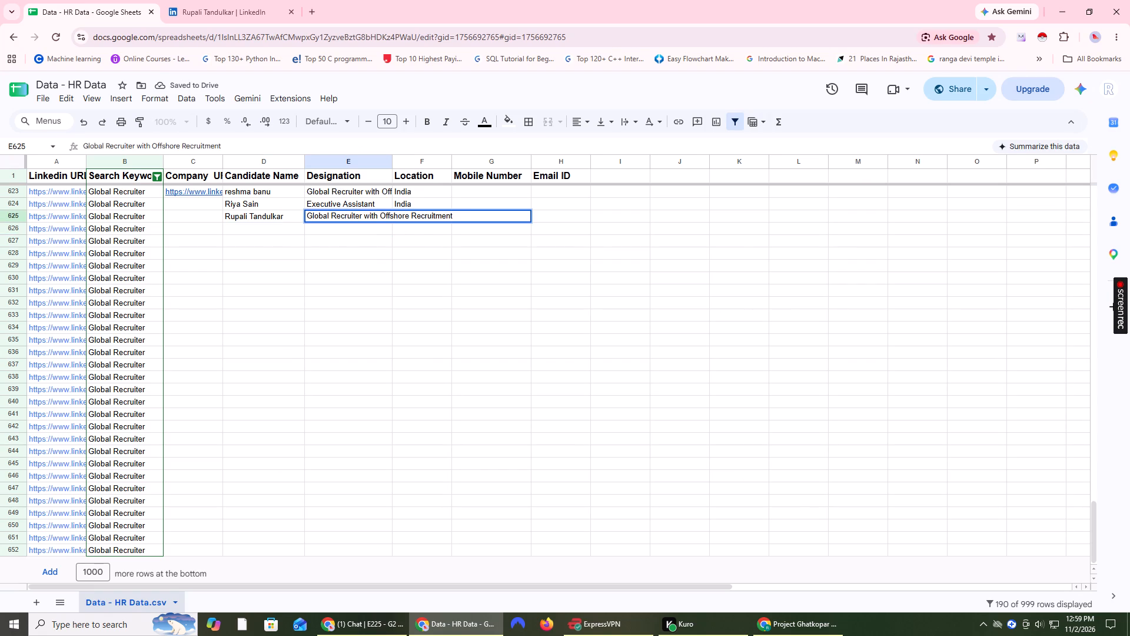
pyautogui.moveTo(364, 214); pyautogui.dragTo(479, 219)
pyautogui.press('Return')
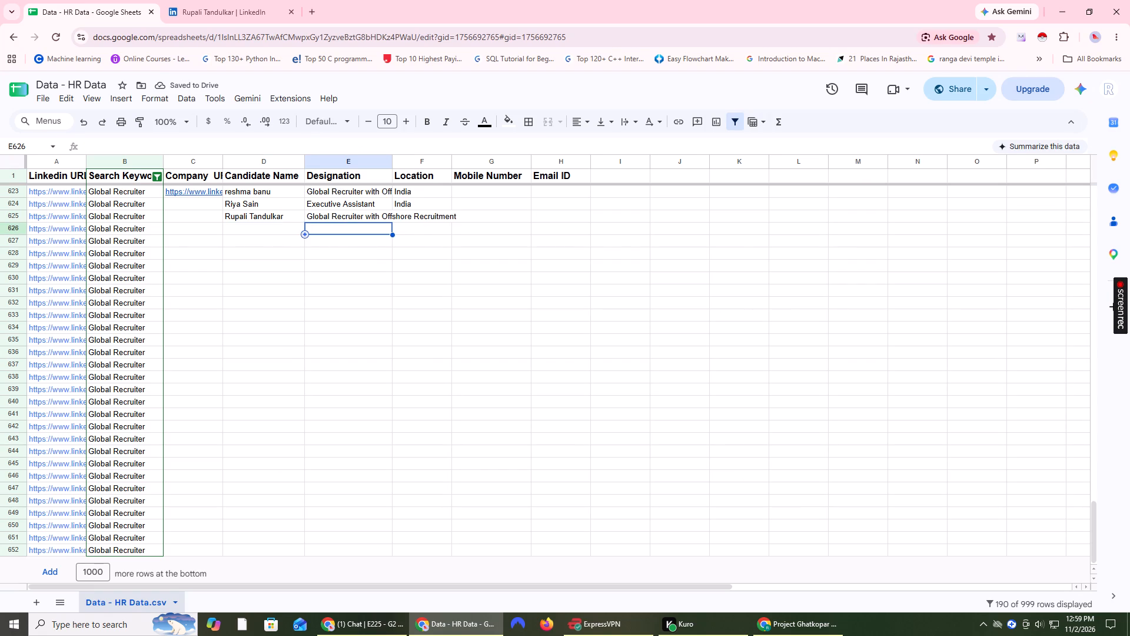
pyautogui.doubleClick(367, 217)
pyautogui.moveTo(364, 213); pyautogui.dragTo(464, 218)
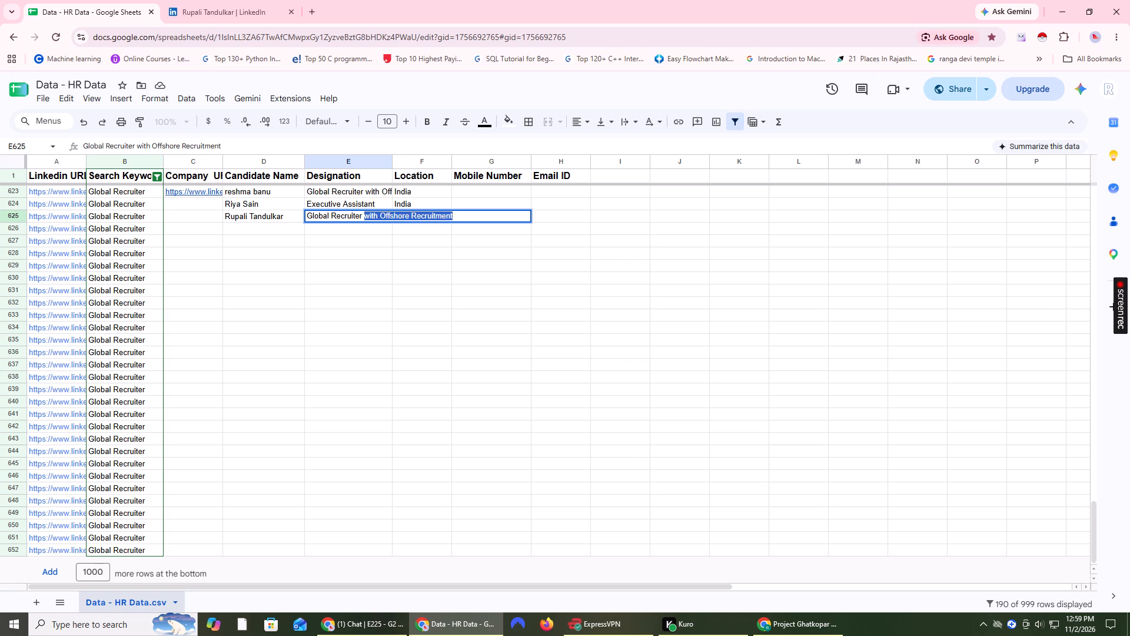
pyautogui.moveTo(464, 218); pyautogui.dragTo(465, 218)
pyautogui.press('BackSpace')
pyautogui.press('BackSpace')
pyautogui.press('Return')
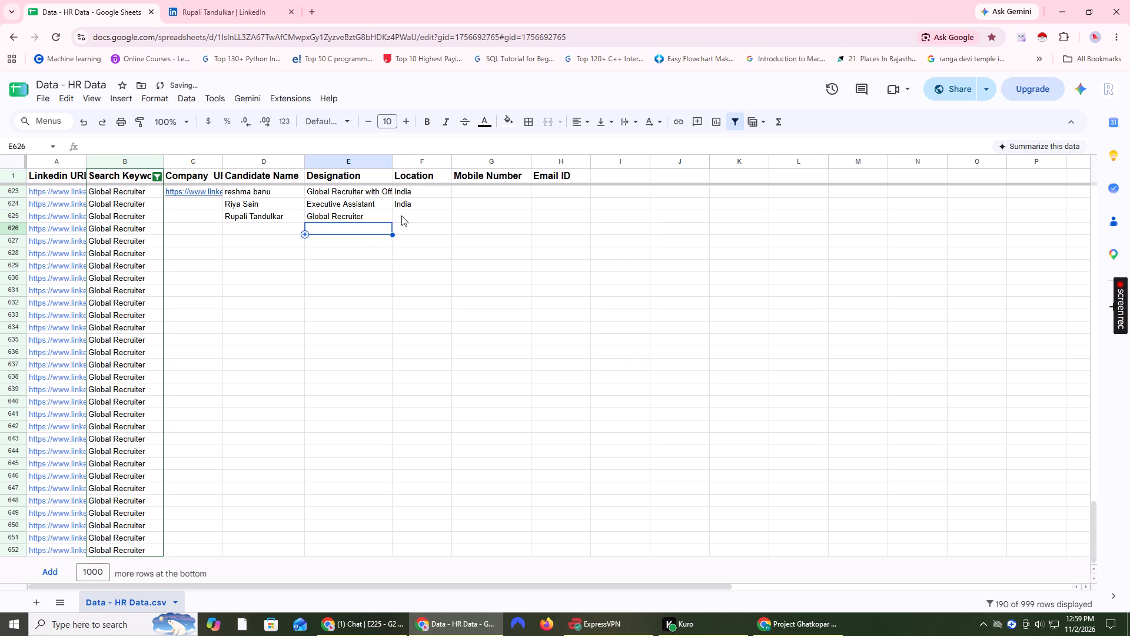
# Check the location on the row 625 candidate's LinkedIn profile and fill that row's Location with India from the row above.
pyautogui.click(184, 0)
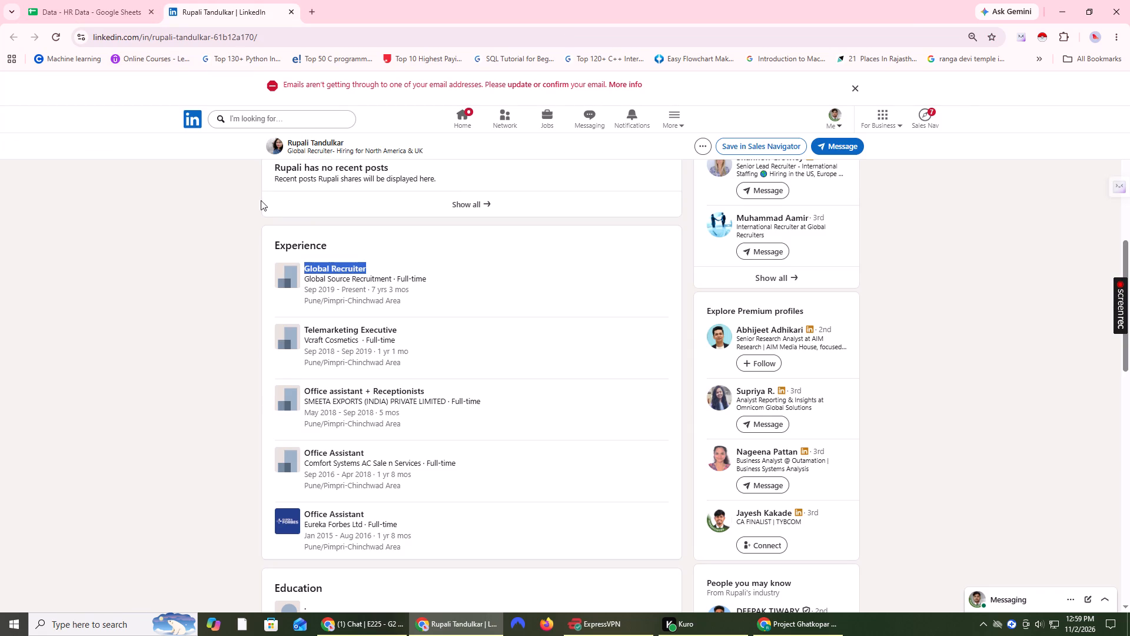
pyautogui.scroll(16, 357, 372)
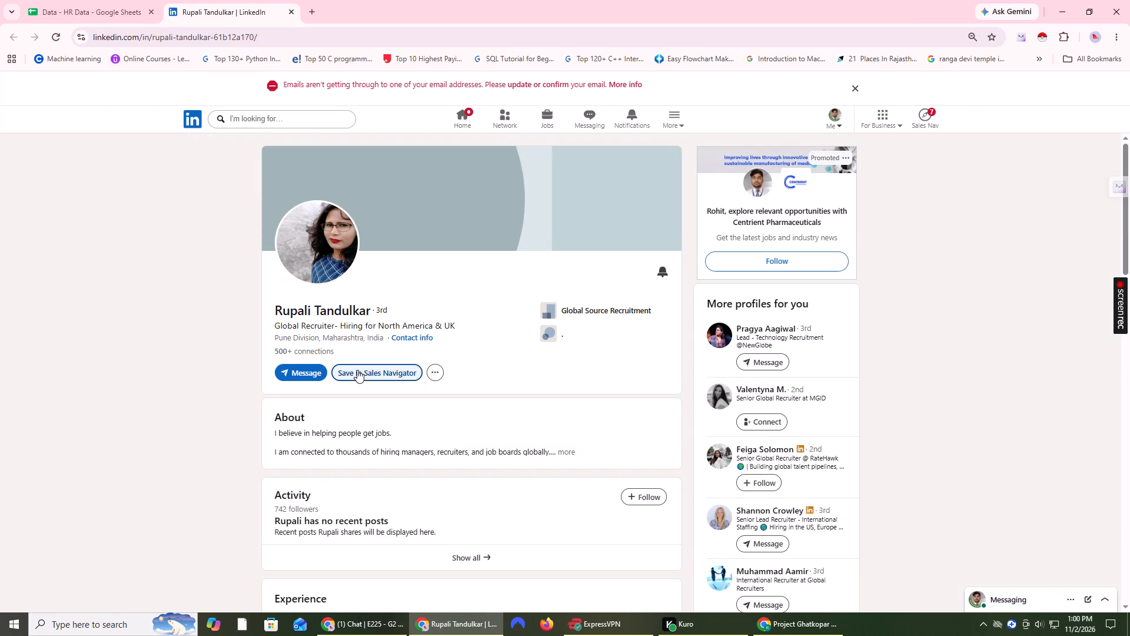
pyautogui.click(90, 0)
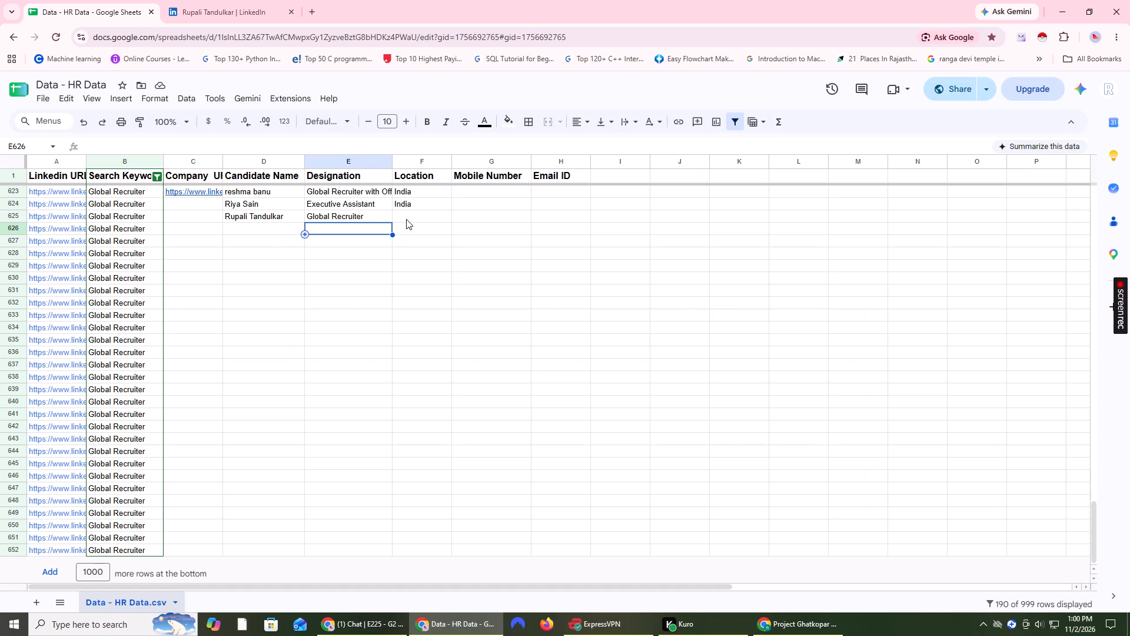
pyautogui.click(406, 219)
pyautogui.hotkey('shift', 'Up')
pyautogui.hotkey('ctrl', 'd')
pyautogui.click(416, 257)
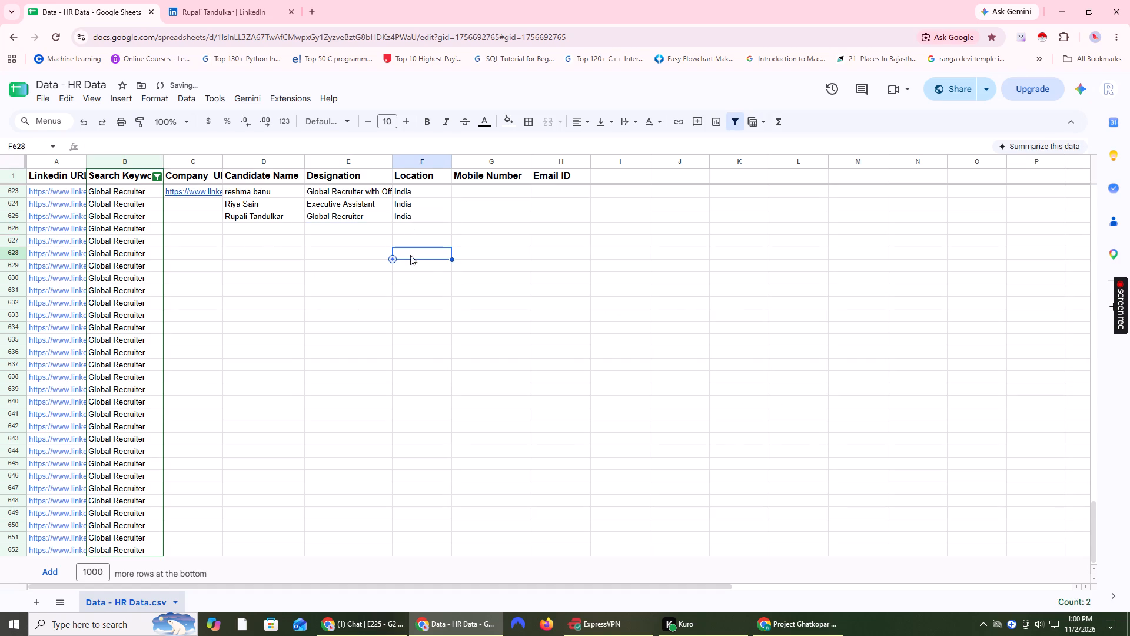
# Open the LinkedIn profile linked in row 626 and copy the candidate's name into that row's Candidate Name cell.
pyautogui.tripleClick(72, 224)
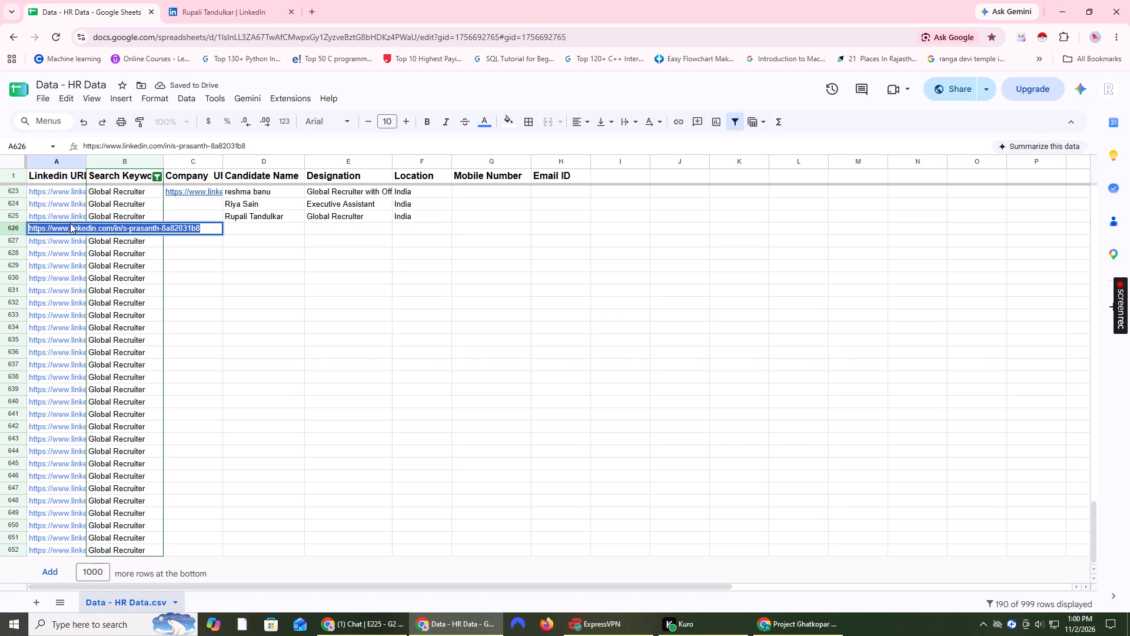
pyautogui.rightClick(70, 223)
pyautogui.tripleClick(107, 229)
pyautogui.rightClick(107, 228)
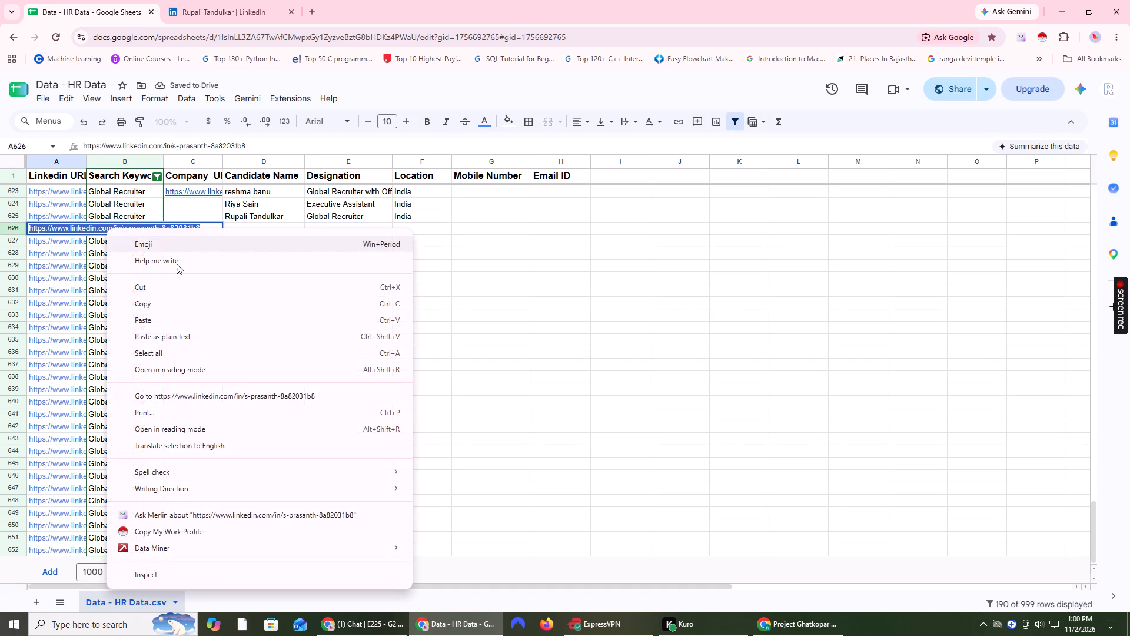
pyautogui.click(218, 395)
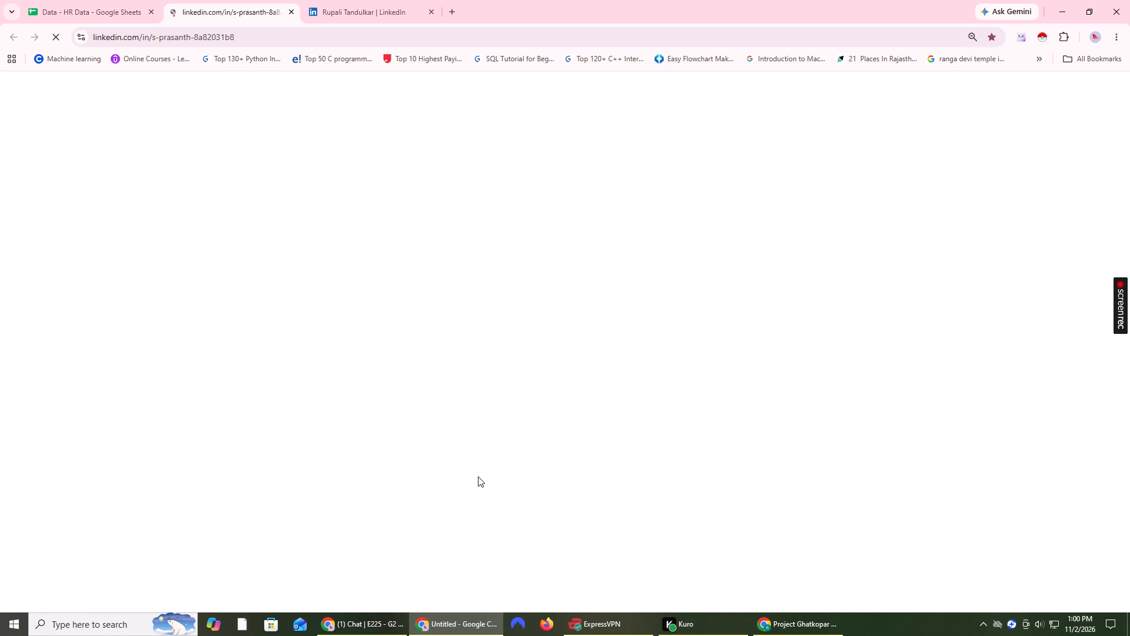
pyautogui.moveTo(267, 309); pyautogui.dragTo(335, 308)
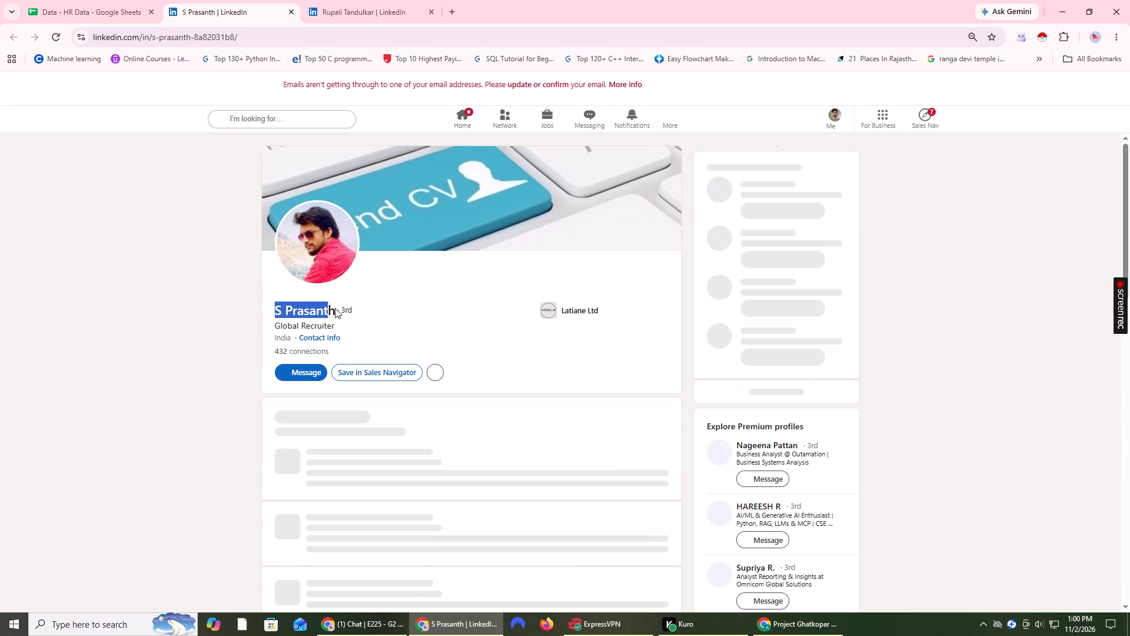
pyautogui.moveTo(335, 308); pyautogui.dragTo(336, 308)
pyautogui.hotkey('ctrl', 'c')
pyautogui.click(57, 0)
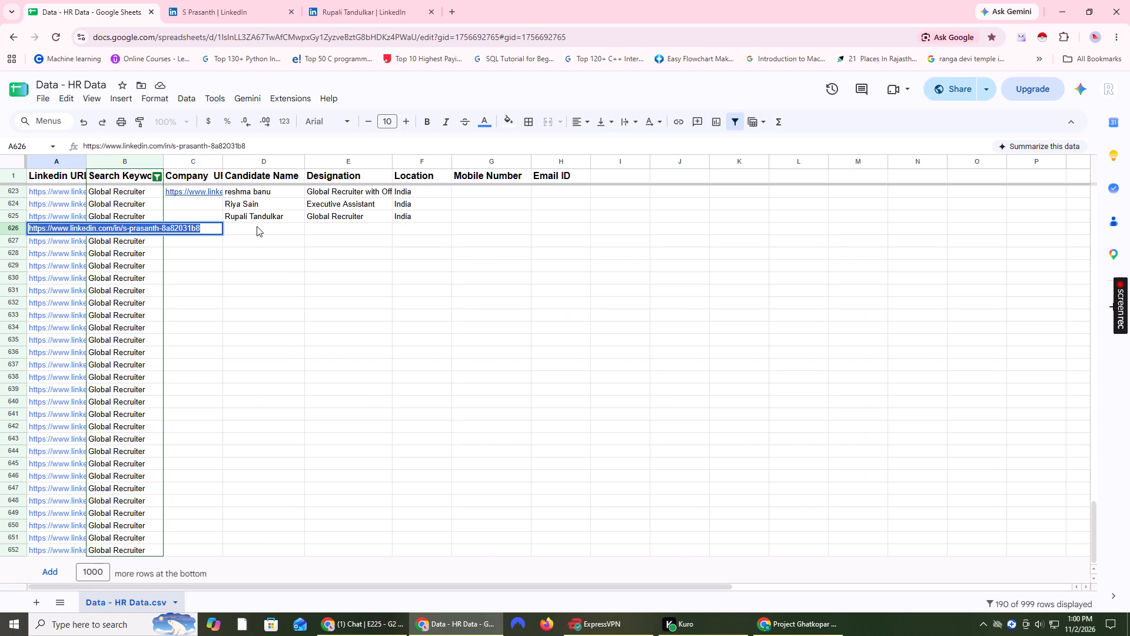
pyautogui.doubleClick(255, 227)
pyautogui.hotkey('ctrl', 'v')
pyautogui.press('Return')
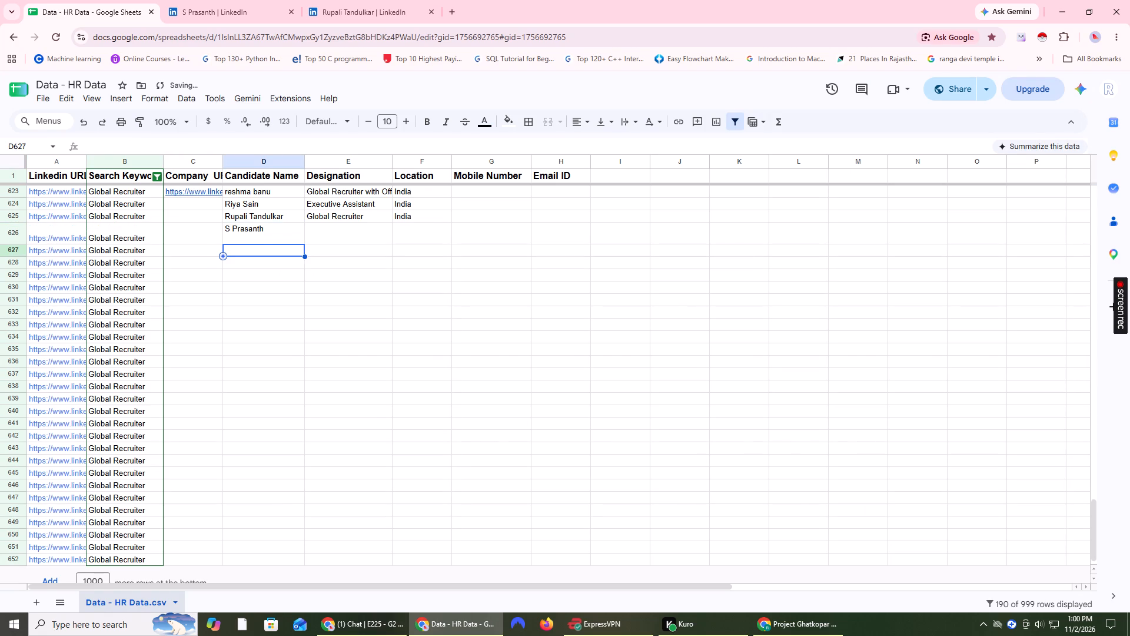
# Remove the trailing line break from the Candidate Name in row 626, keeping the full name on one line.
pyautogui.doubleClick(251, 237)
pyautogui.press('BackSpace')
pyautogui.press('BackSpace')
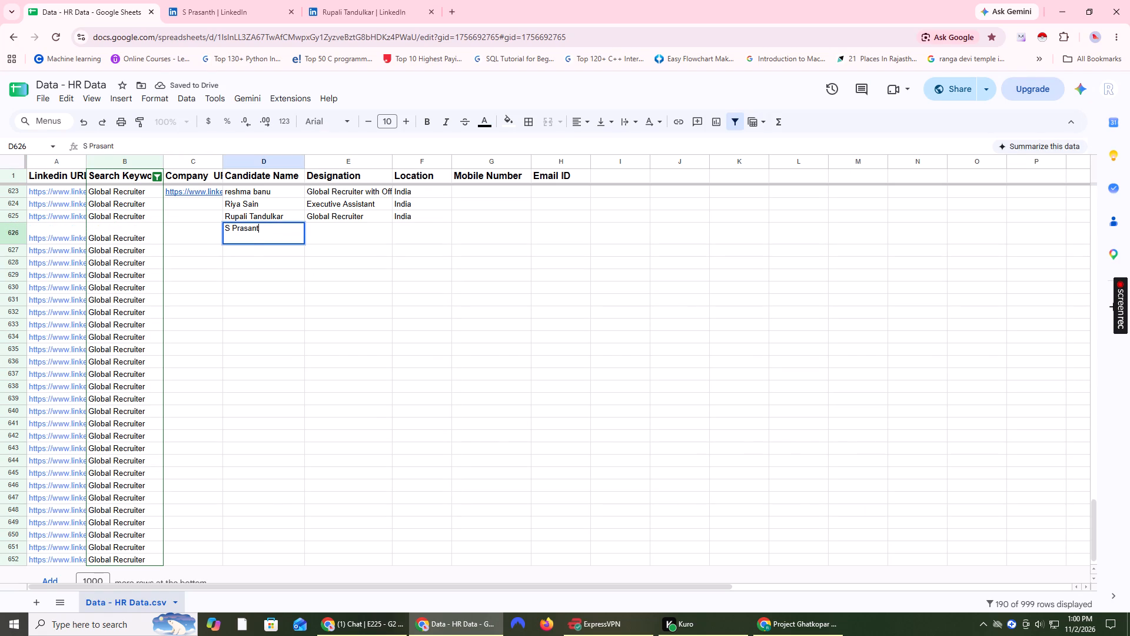
pyautogui.press('Return')
pyautogui.doubleClick(251, 230)
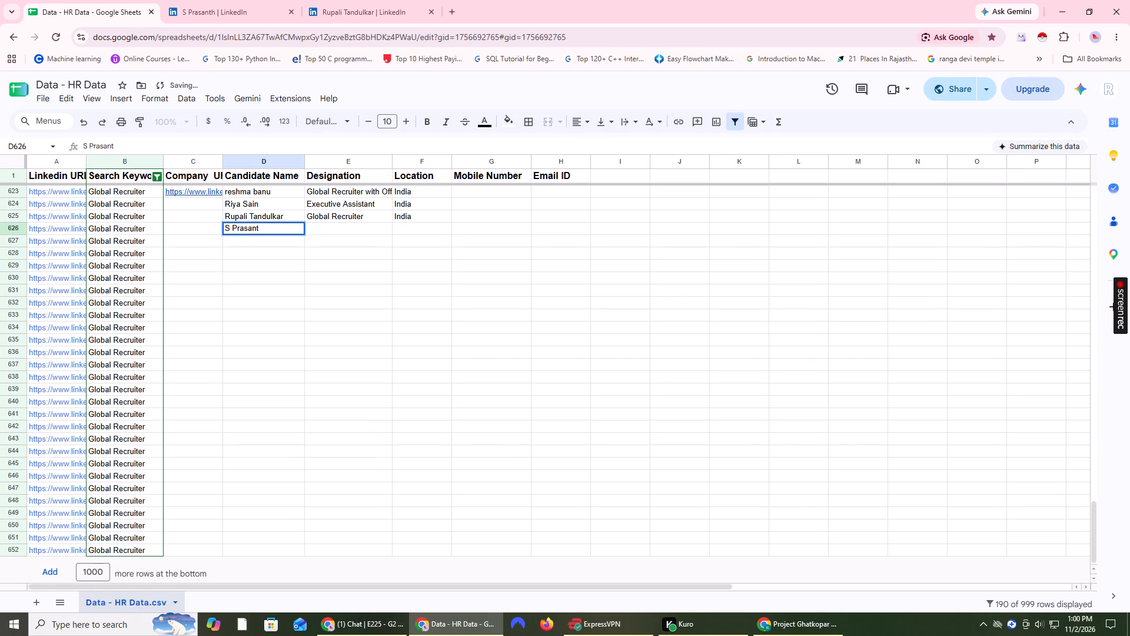
pyautogui.press('h')
pyautogui.press('Return')
pyautogui.click(303, 327)
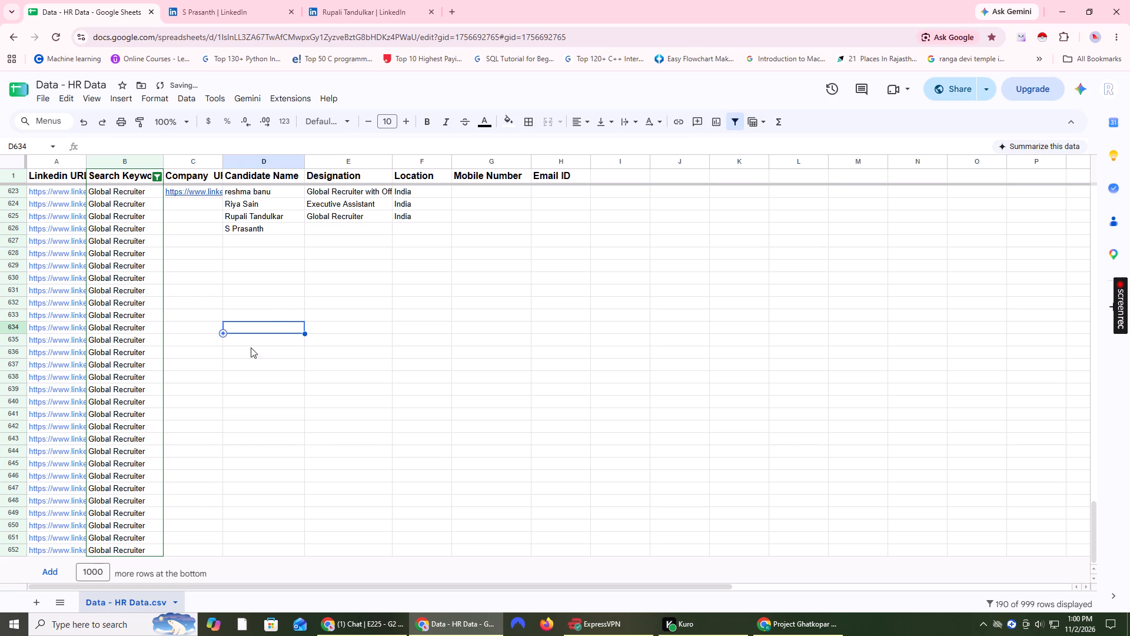
# Close the row 625 candidate's LinkedIn profile, leaving the row 626 candidate's profile open.
pyautogui.click(209, 0)
pyautogui.click(426, 12)
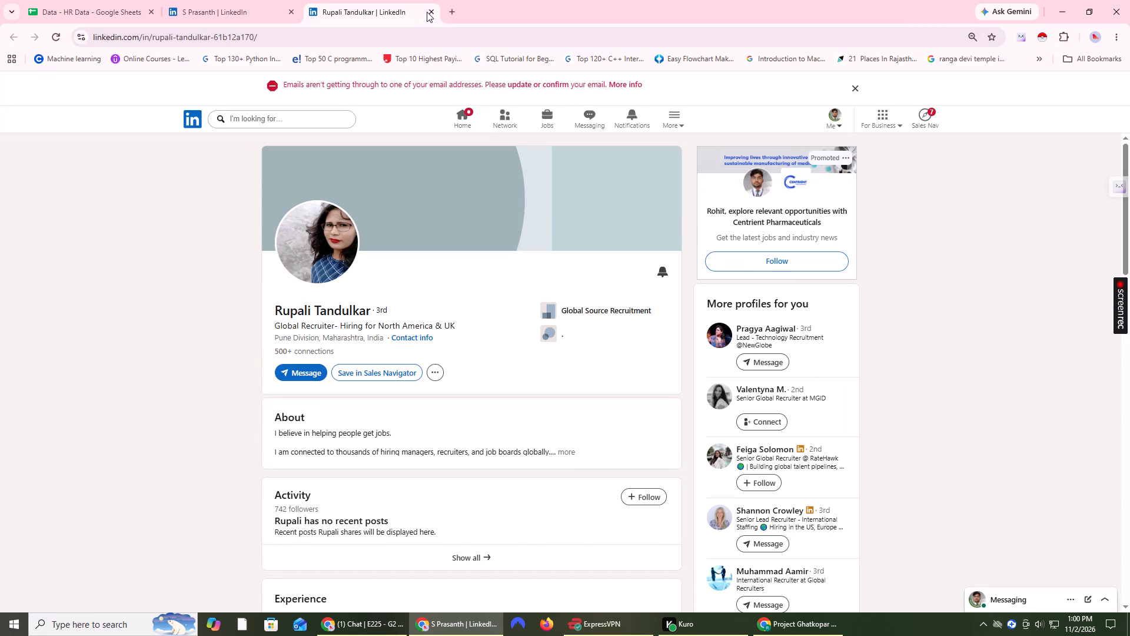
pyautogui.click(428, 11)
# Copy the current Recruiter entry from the profile's Experience section and open the Latiane Ltd company page in a new tab.
pyautogui.scroll(-6, 341, 542)
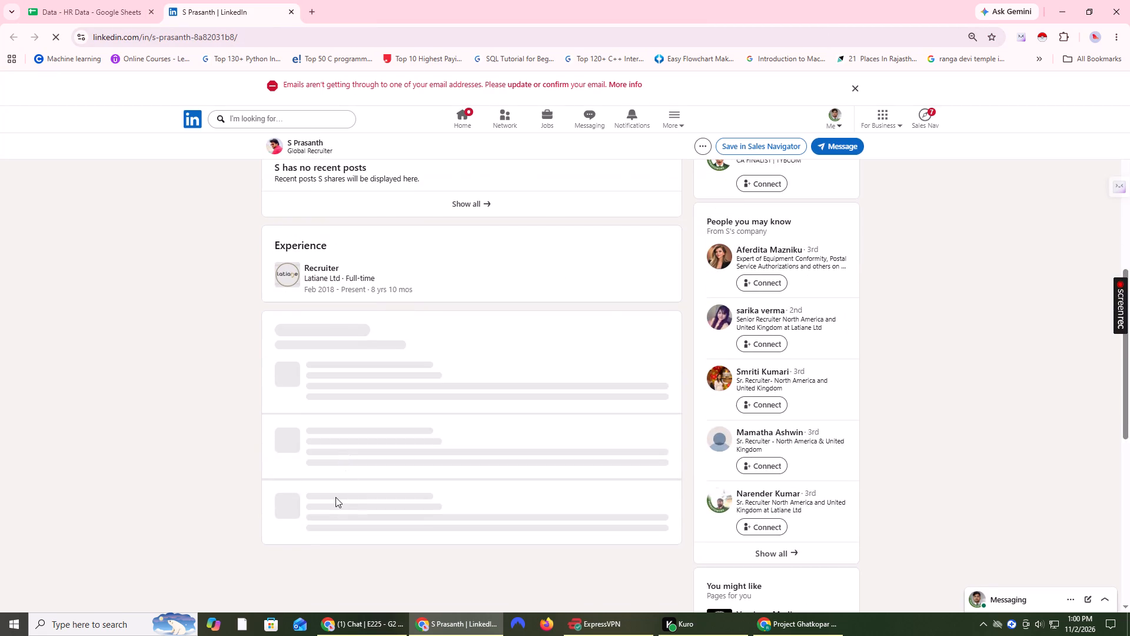
pyautogui.scroll(1, 335, 496)
pyautogui.moveTo(303, 325); pyautogui.dragTo(344, 324)
pyautogui.moveTo(304, 324); pyautogui.dragTo(335, 324)
pyautogui.click(298, 325)
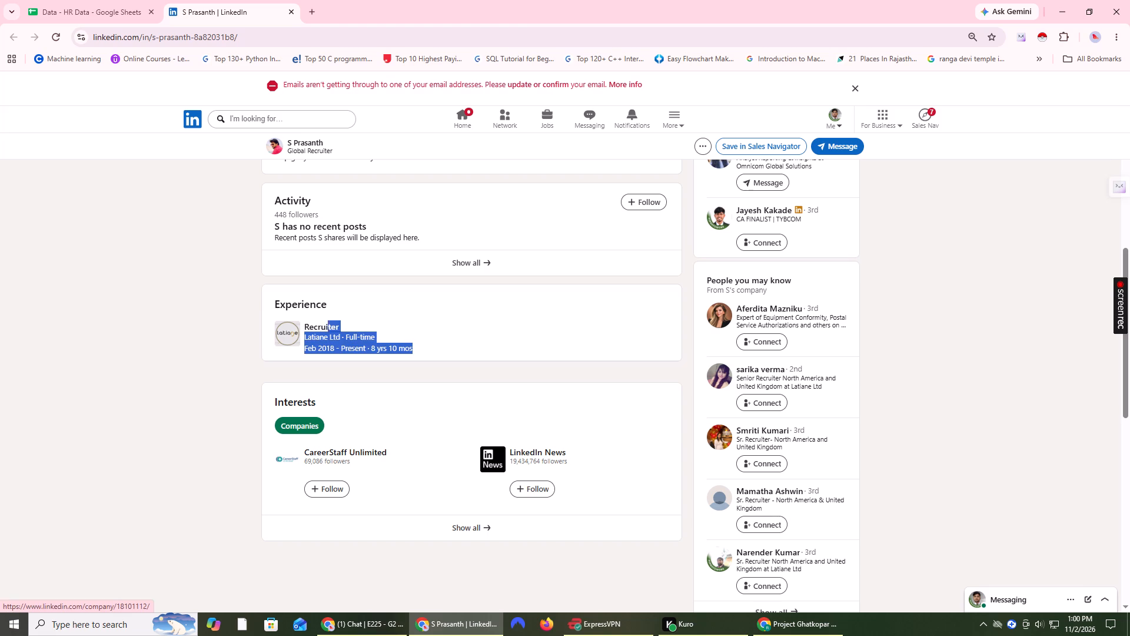
pyautogui.hotkey('ctrl', 'c')
pyautogui.keyDown('ctrl'); pyautogui.click(281, 329); pyautogui.keyUp('ctrl')
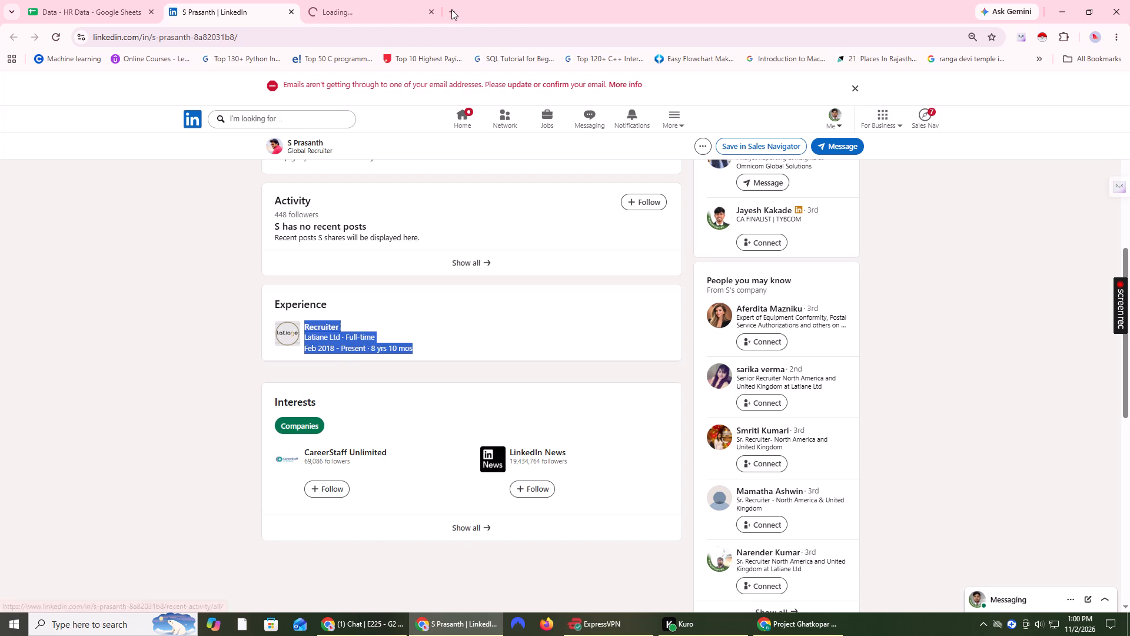
# Paste the copied entry into a blank tab's address bar, extract "Recruiter" from it, and enter that as row 626's Designation.
pyautogui.click(451, 9)
pyautogui.hotkey('ctrl', 'v')
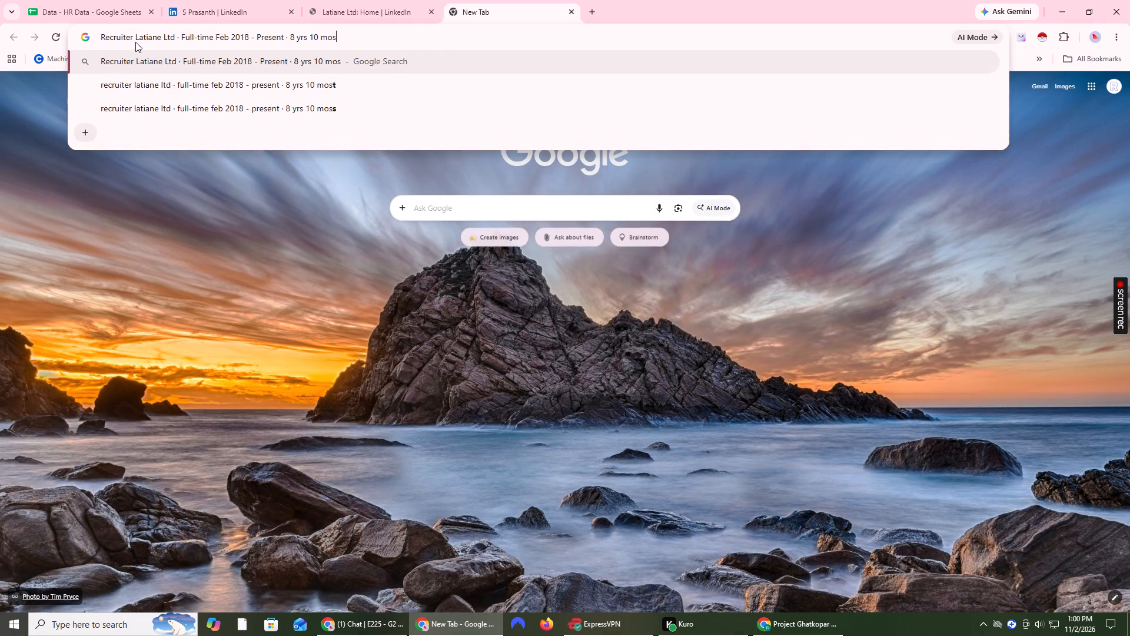
pyautogui.moveTo(135, 42); pyautogui.dragTo(70, 28)
pyautogui.moveTo(135, 35); pyautogui.dragTo(47, 30)
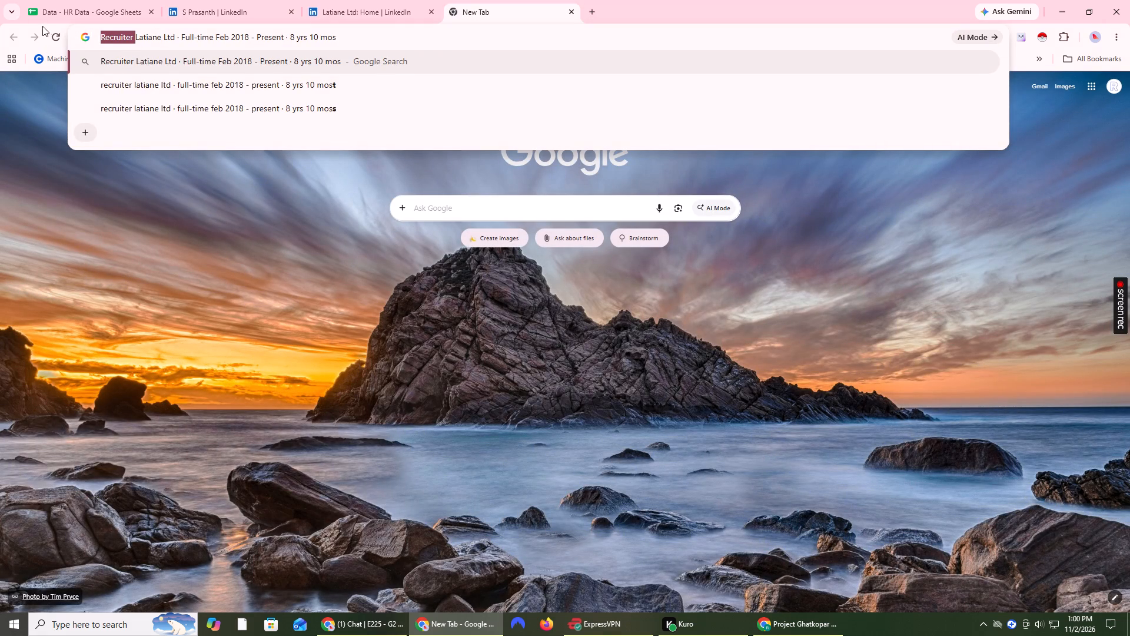
pyautogui.hotkey('ctrl', 'x')
pyautogui.click(85, 0)
pyautogui.doubleClick(338, 227)
pyautogui.hotkey('ctrl', 'v')
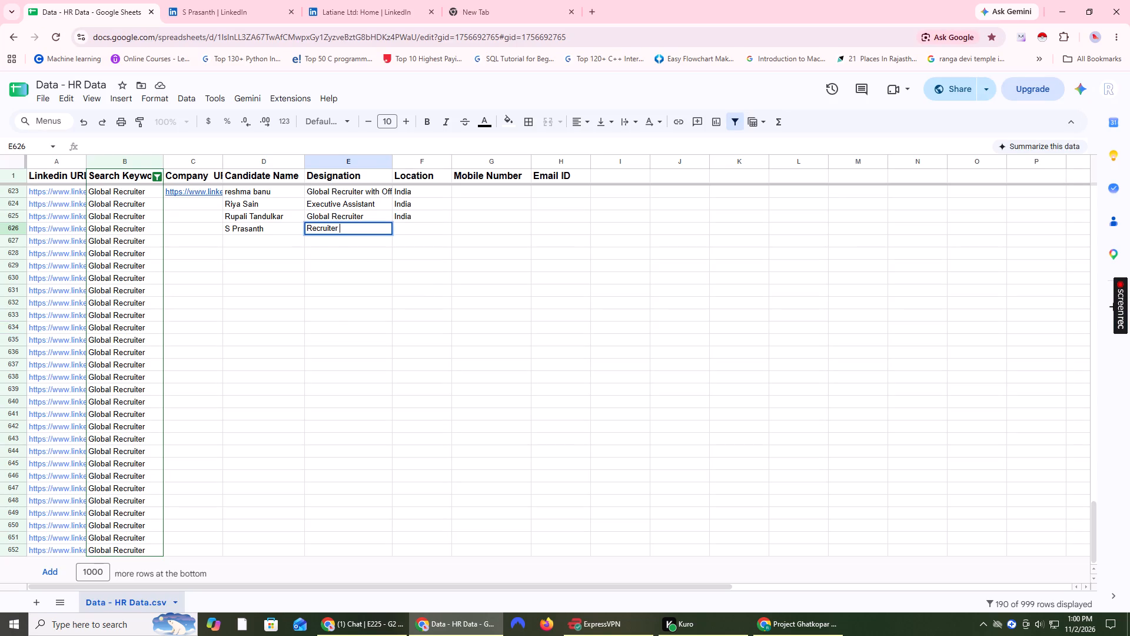
pyautogui.hotkey('ctrl', 'Return')
pyautogui.press('Return')
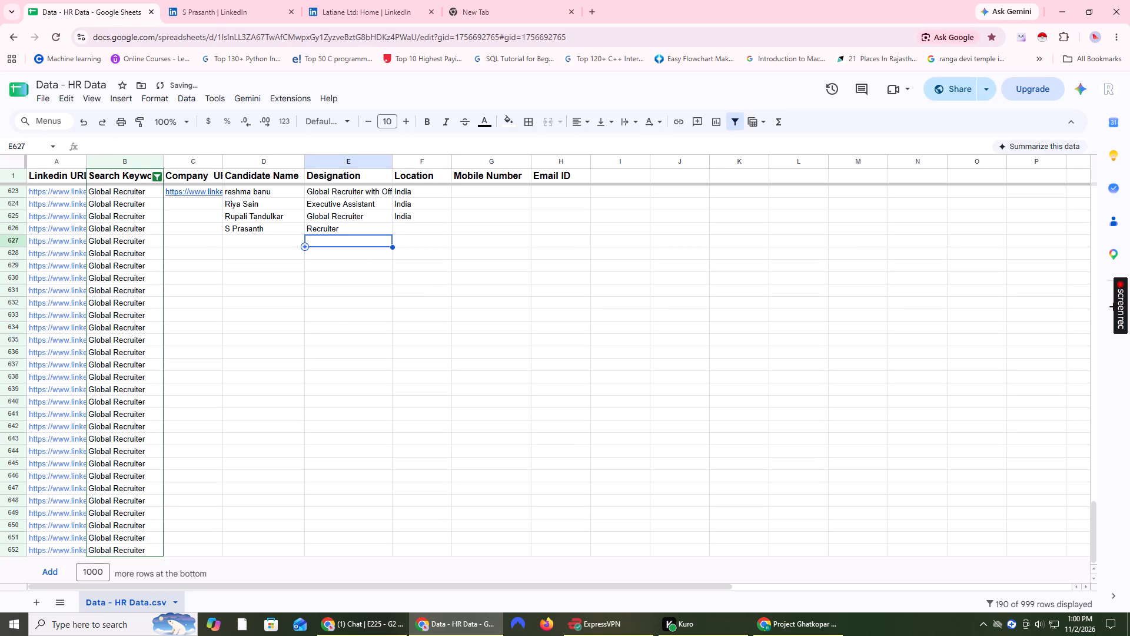
# Copy the Latiane Ltd LinkedIn page address into row 626's Company column, clearing any stray copy from row 627's Candidate Name cell.
pyautogui.click(377, 0)
pyautogui.click(334, 39)
pyautogui.hotkey('ctrl', 'c')
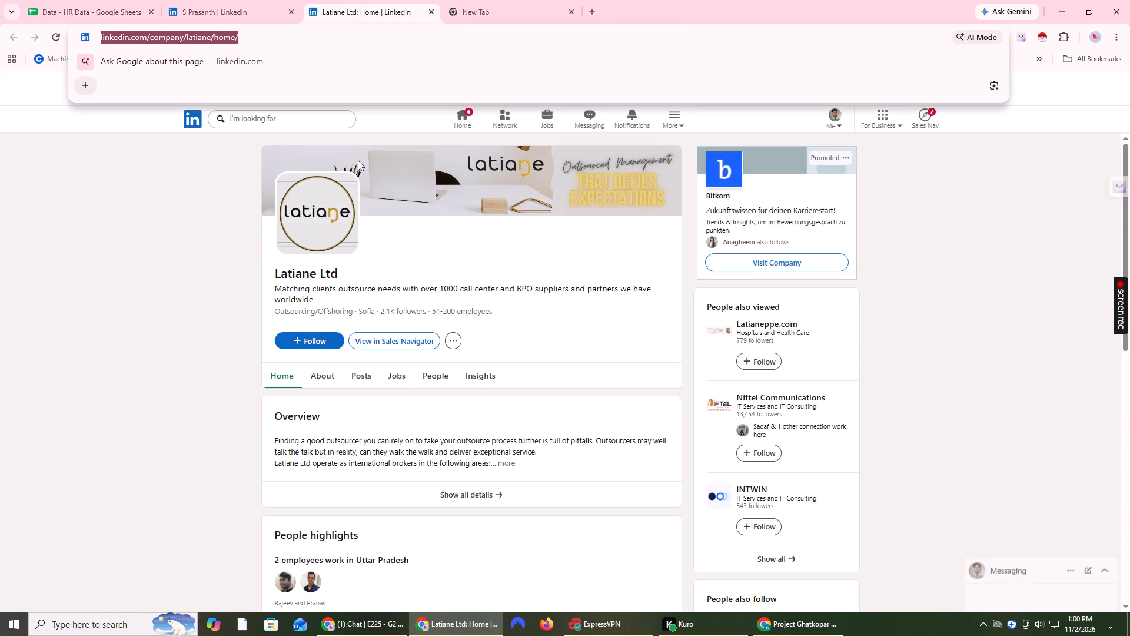
pyautogui.click(82, 0)
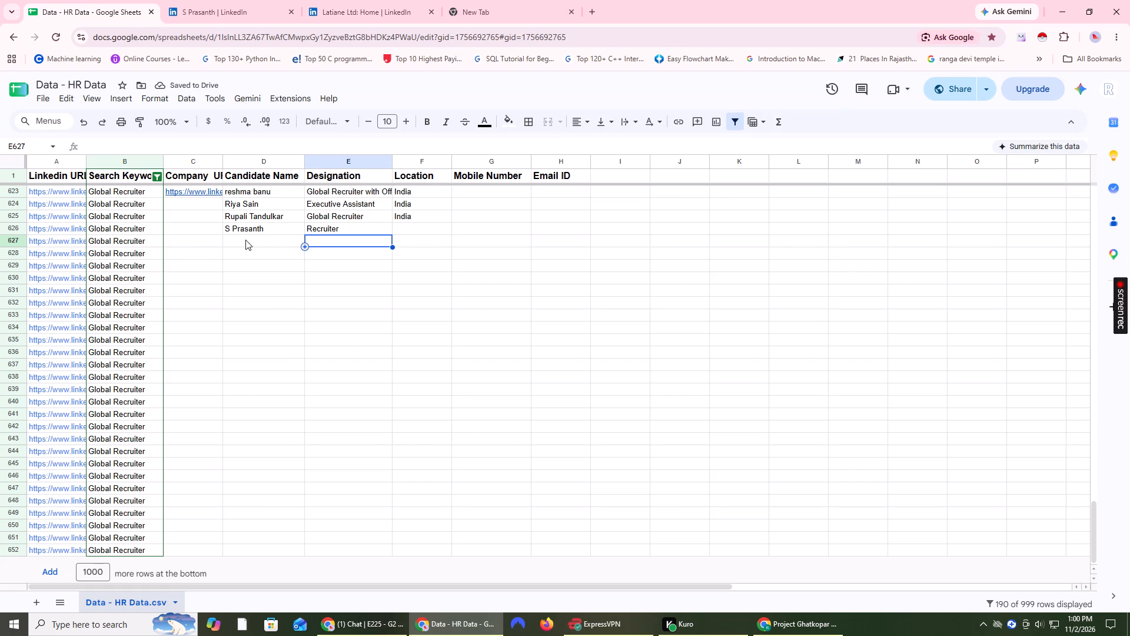
pyautogui.doubleClick(245, 240)
pyautogui.hotkey('ctrl', 'v')
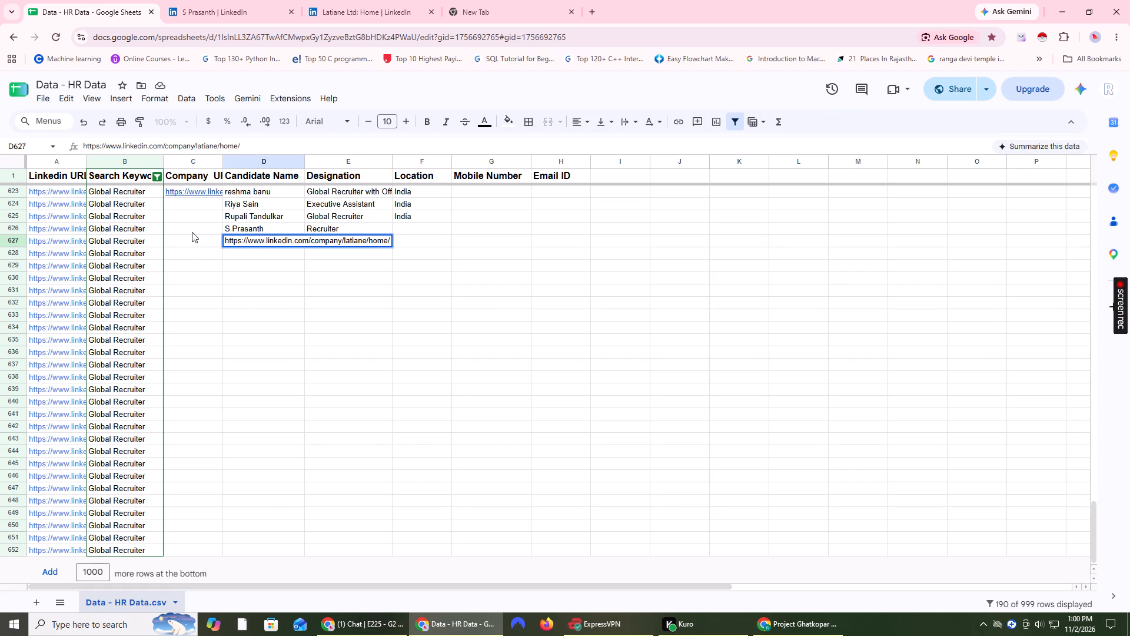
pyautogui.tripleClick(192, 231)
pyautogui.hotkey('ctrl', 'v')
pyautogui.click(238, 258)
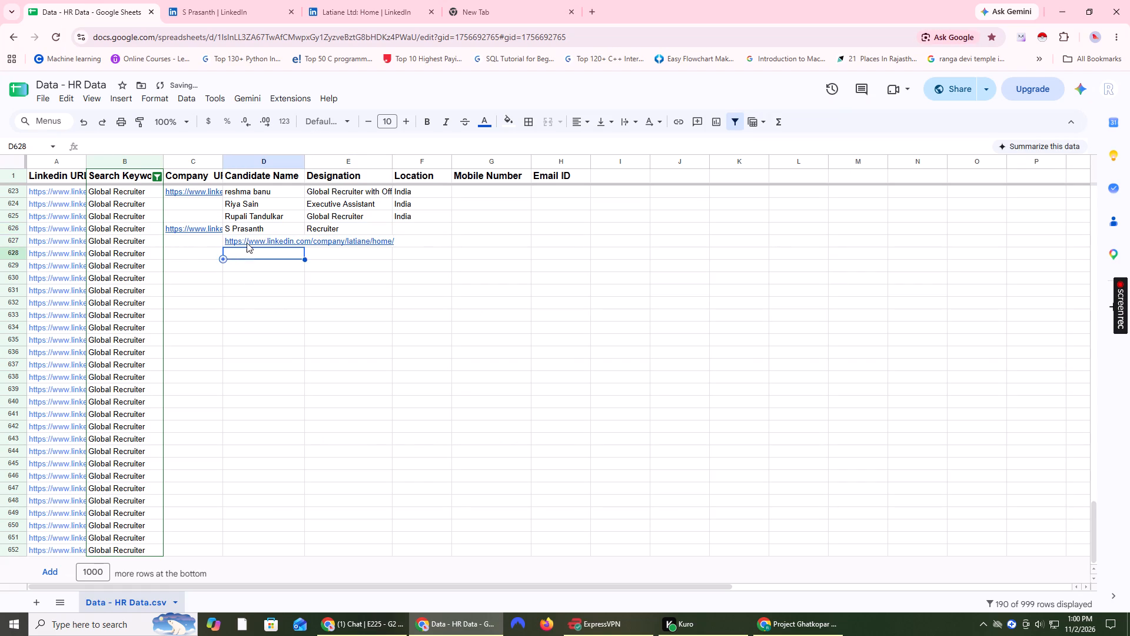
pyautogui.click(247, 243)
pyautogui.press('BackSpace')
# Fill row 626's Location with India from the row above.
pyautogui.click(390, 230)
pyautogui.click(408, 227)
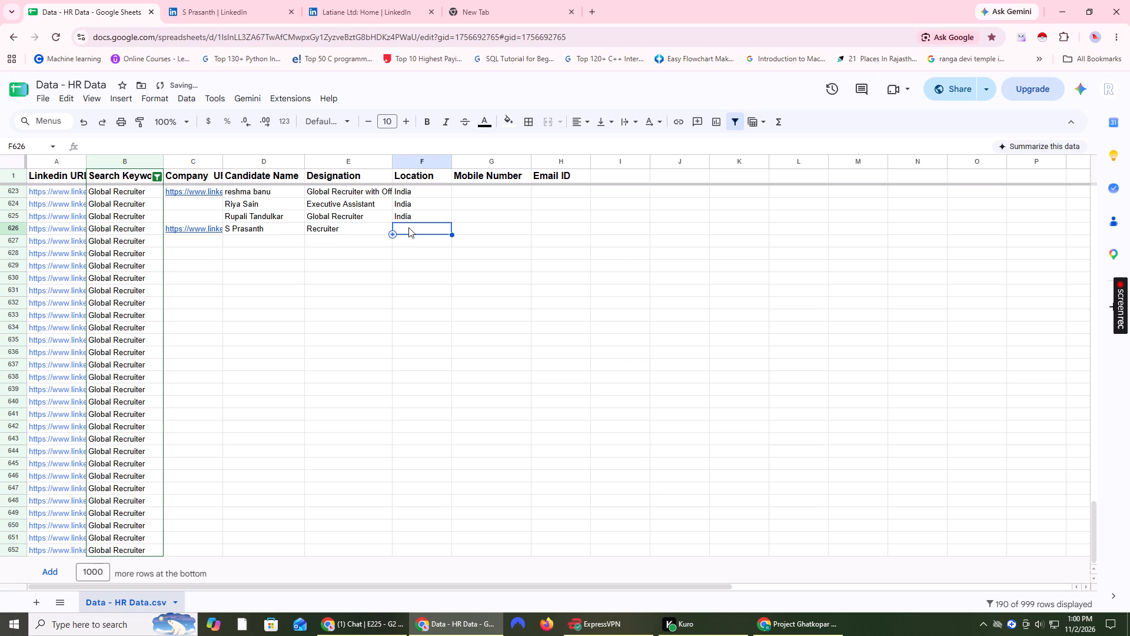
pyautogui.hotkey('shift', 'Up')
pyautogui.hotkey('ctrl', 'd')
pyautogui.hotkey('ctrl', 'Return')
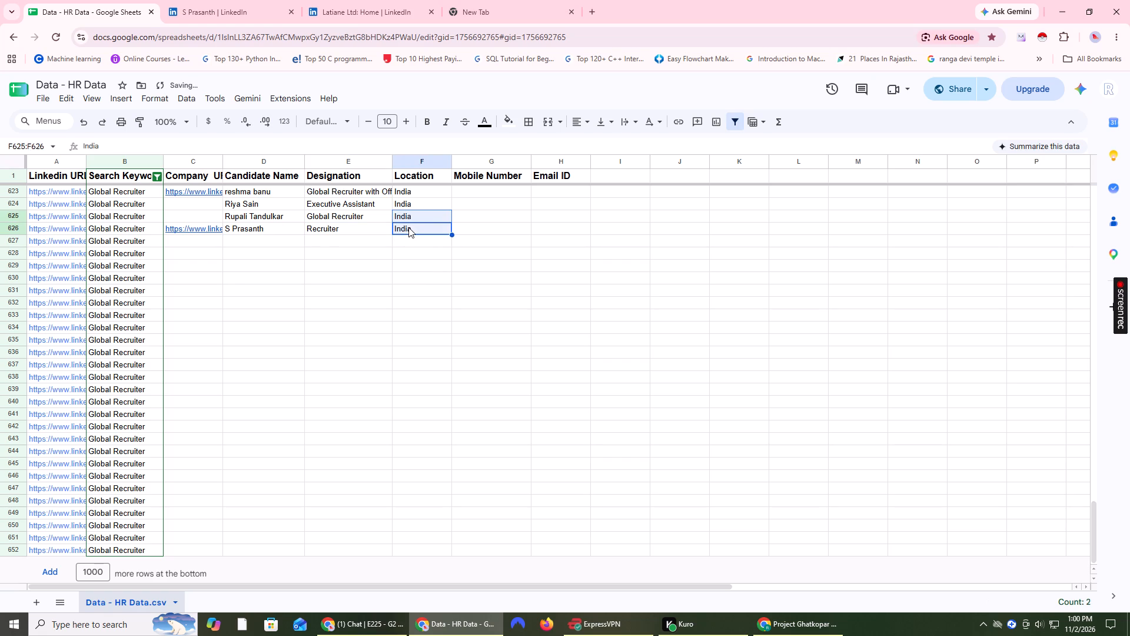
pyautogui.click(433, 279)
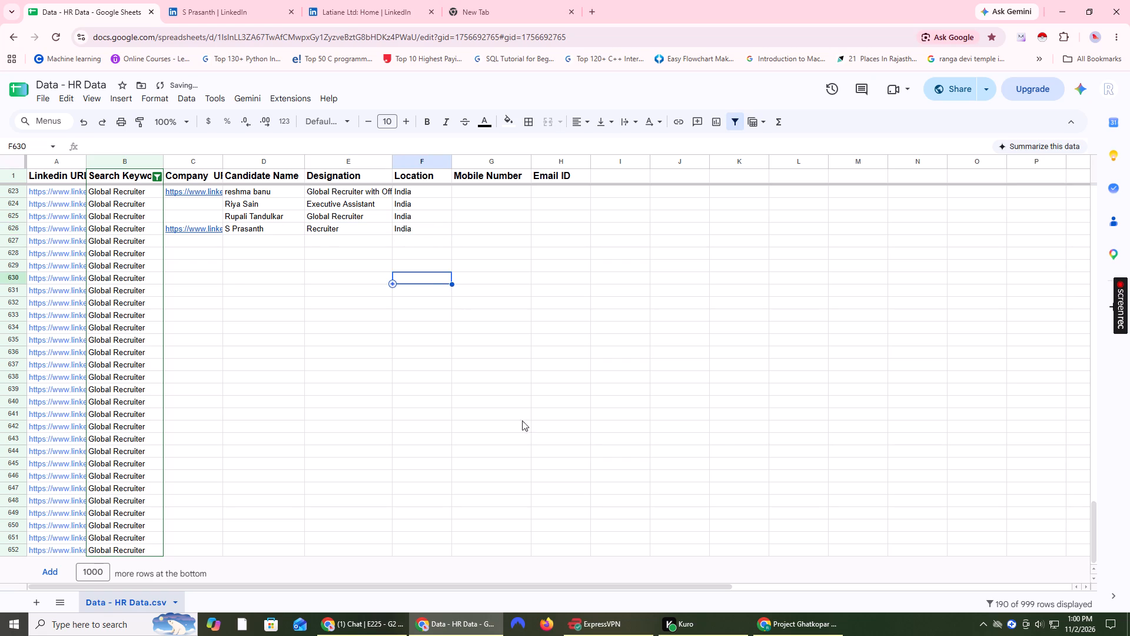
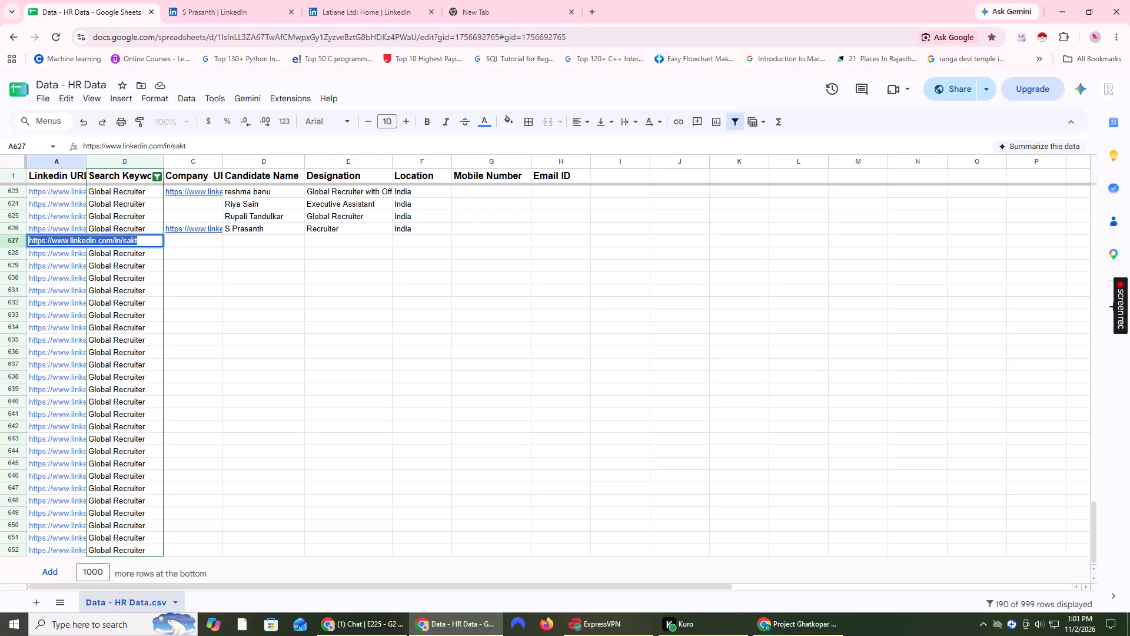
# Open row 627's LinkedIn profile link in a new tab and close the leftover profile, Latiane Ltd and blank tabs.
pyautogui.rightClick(64, 237)
pyautogui.click(190, 405)
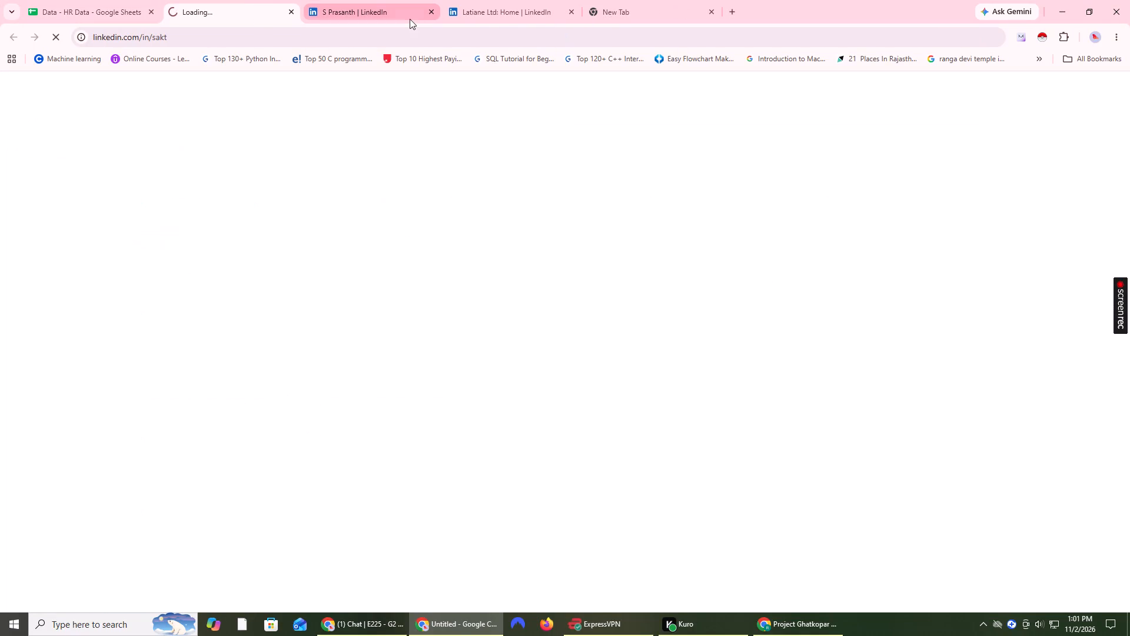
pyautogui.click(428, 11)
pyautogui.click(430, 11)
pyautogui.click(430, 11)
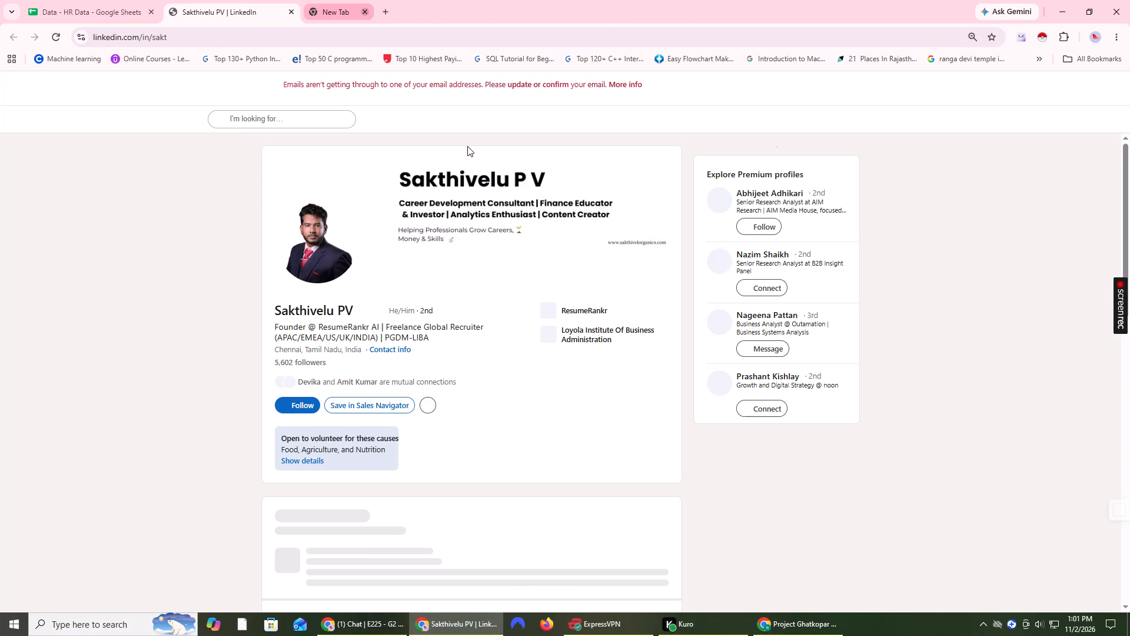
# Copy the candidate's name from the opened LinkedIn profile and return to the HR Data sheet's Candidate Name column.
pyautogui.moveTo(262, 311); pyautogui.dragTo(354, 302)
pyautogui.hotkey('ctrl', 'c')
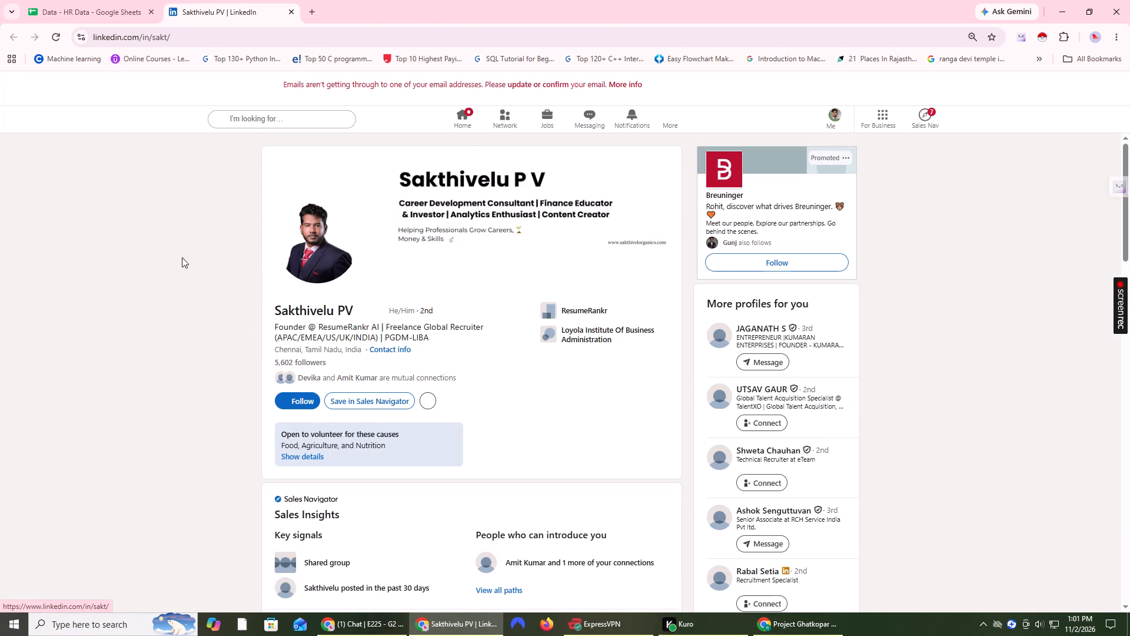
pyautogui.click(182, 257)
pyautogui.click(153, 0)
pyautogui.click(262, 414)
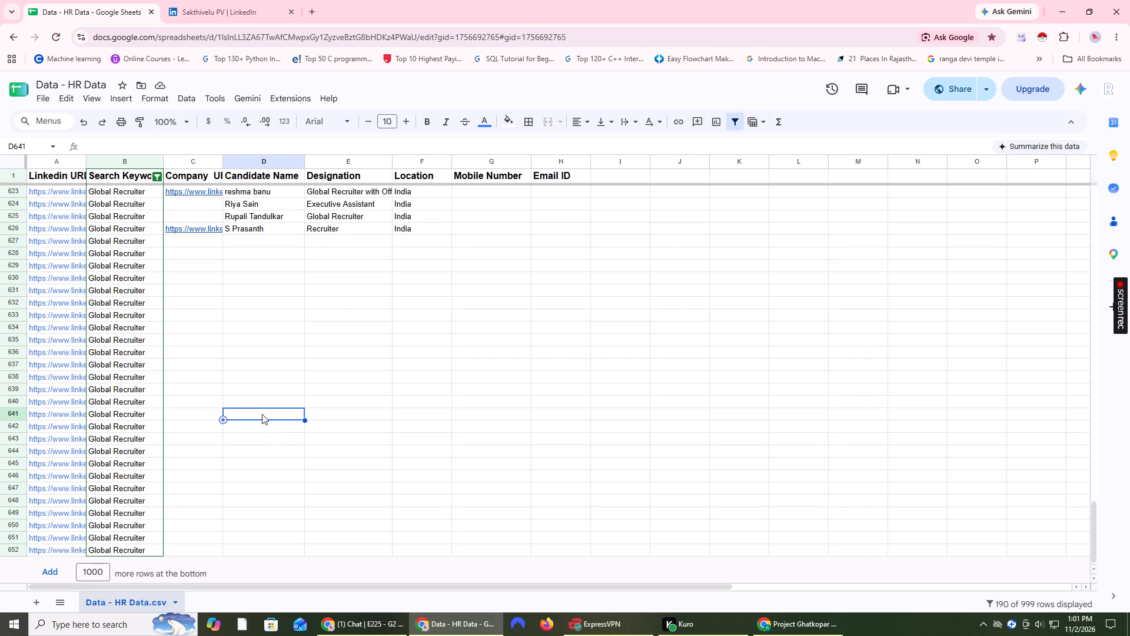
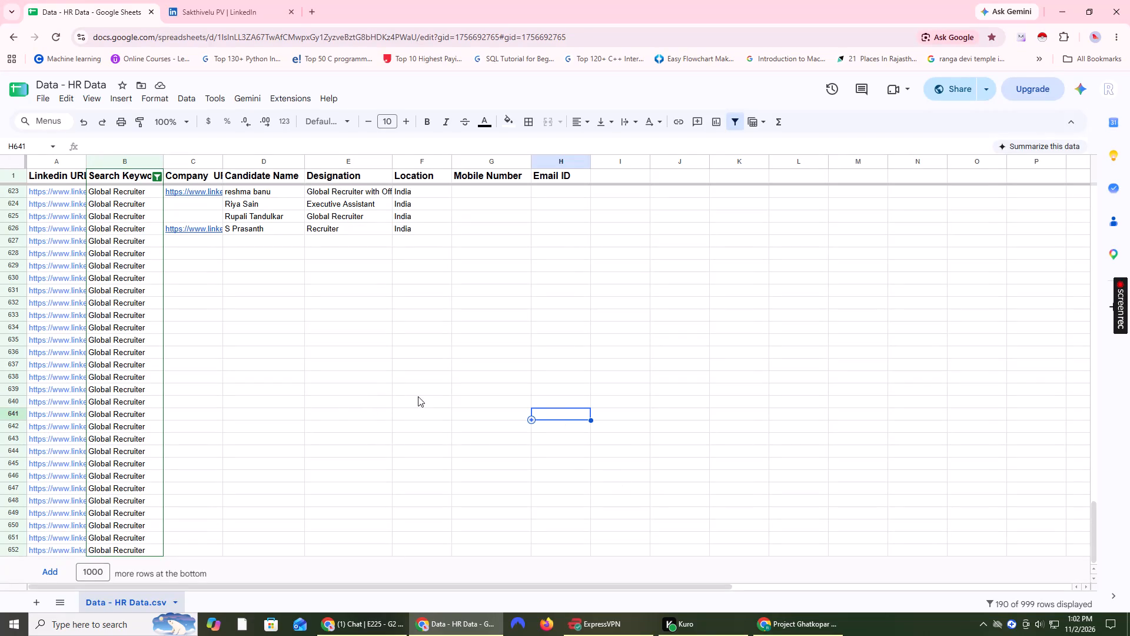
# Open the LinkedIn profile link from row 627 and close the duplicate profile tab.
pyautogui.tripleClick(74, 240)
pyautogui.rightClick(74, 240)
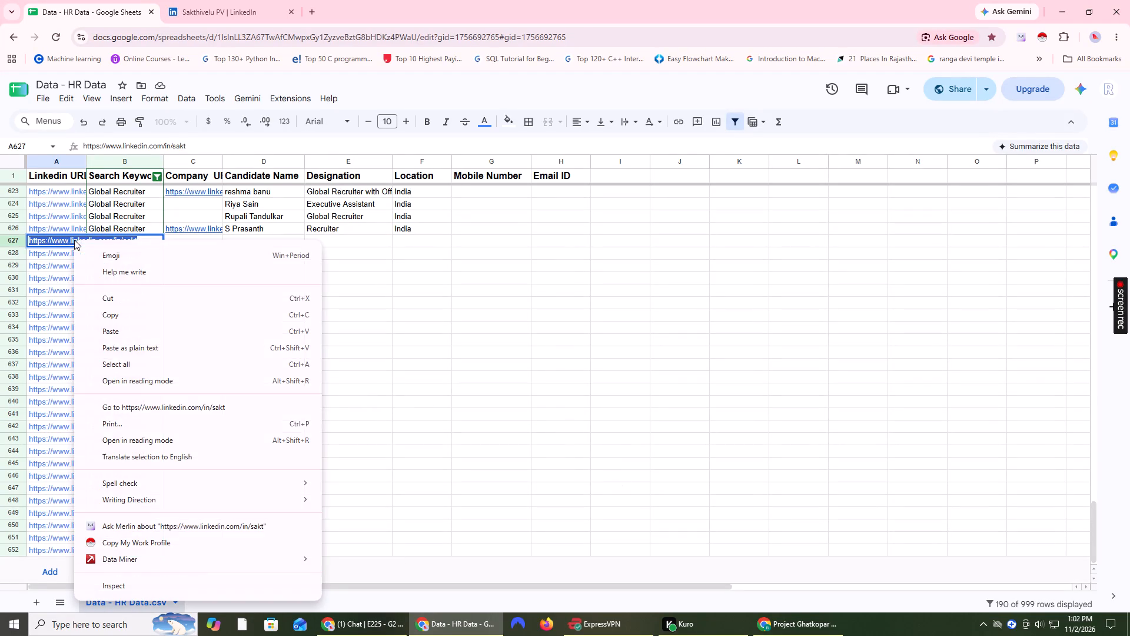
pyautogui.click(216, 412)
pyautogui.click(433, 15)
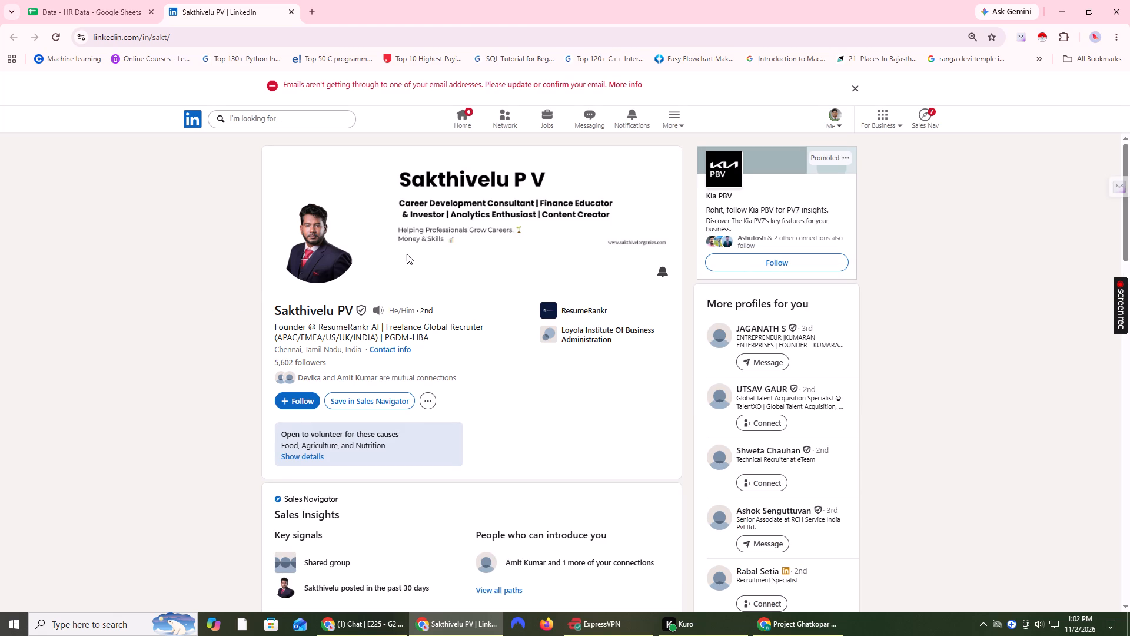
# Copy the candidate's name from the LinkedIn profile into the Candidate Name cell of row 627 in the HR Data sheet.
pyautogui.moveTo(272, 304); pyautogui.dragTo(353, 307)
pyautogui.hotkey('ctrl', 'c')
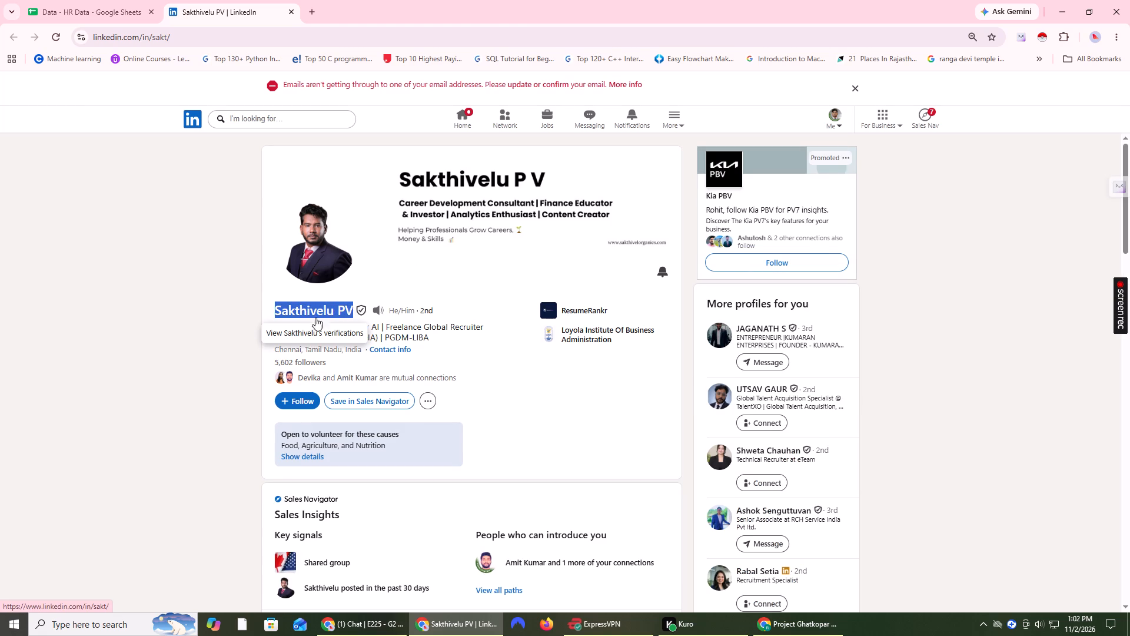
pyautogui.click(165, 277)
pyautogui.click(114, 0)
pyautogui.doubleClick(323, 240)
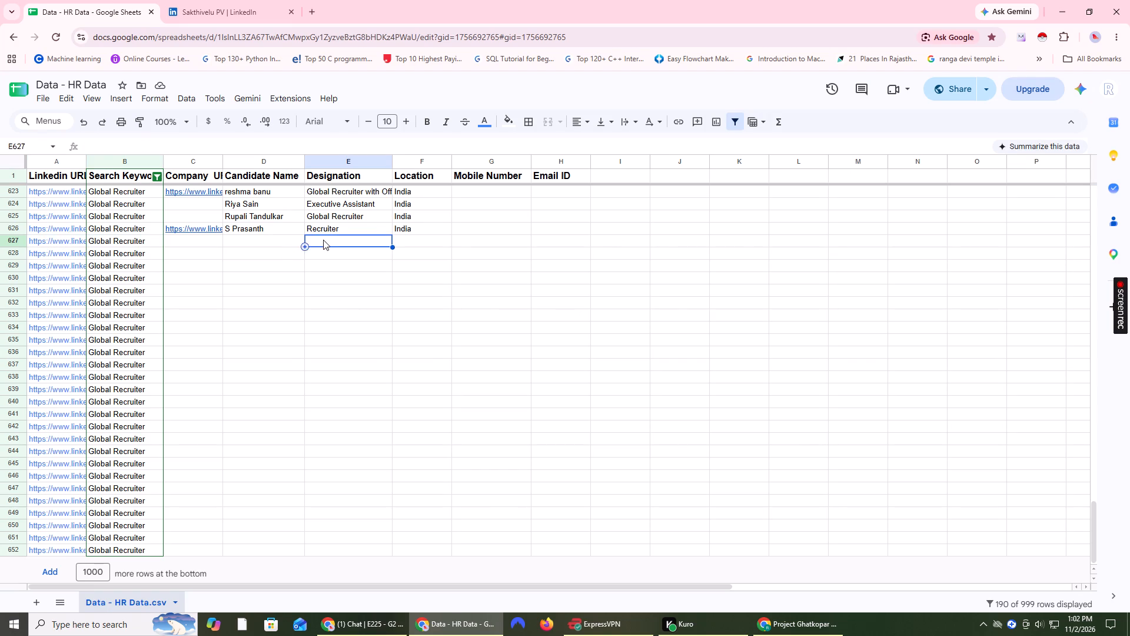
pyautogui.doubleClick(265, 240)
pyautogui.hotkey('ctrl', 'v')
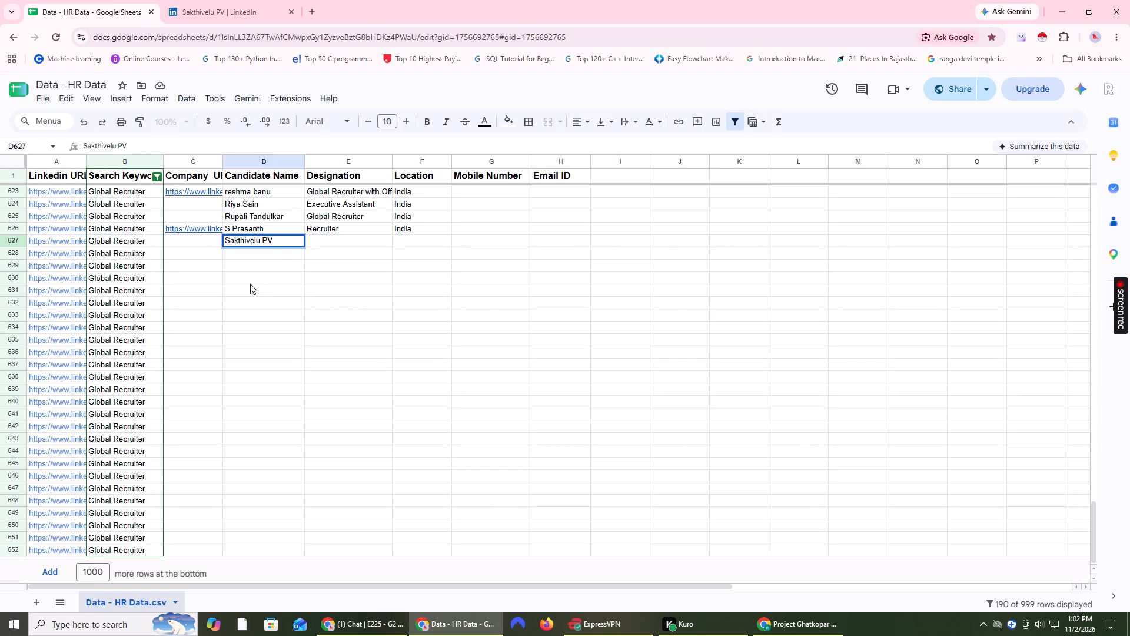
pyautogui.click(248, 284)
# Open the ResumeRankr company page in a new tab from the Founder entry in the profile's Experience section.
pyautogui.click(222, 0)
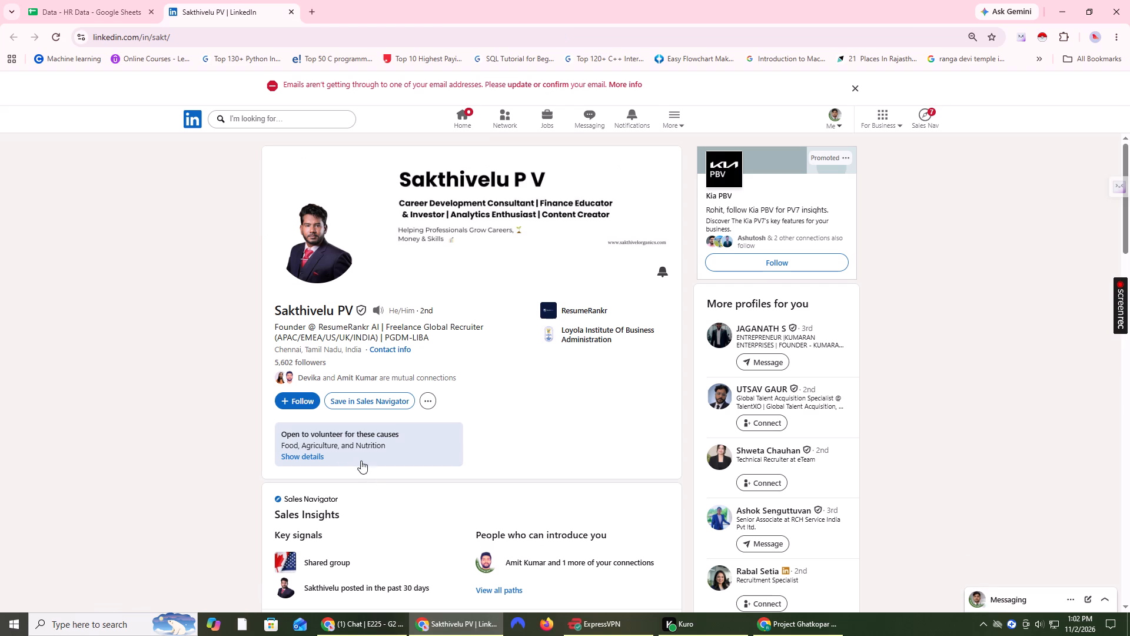
pyautogui.scroll(-19, 351, 449)
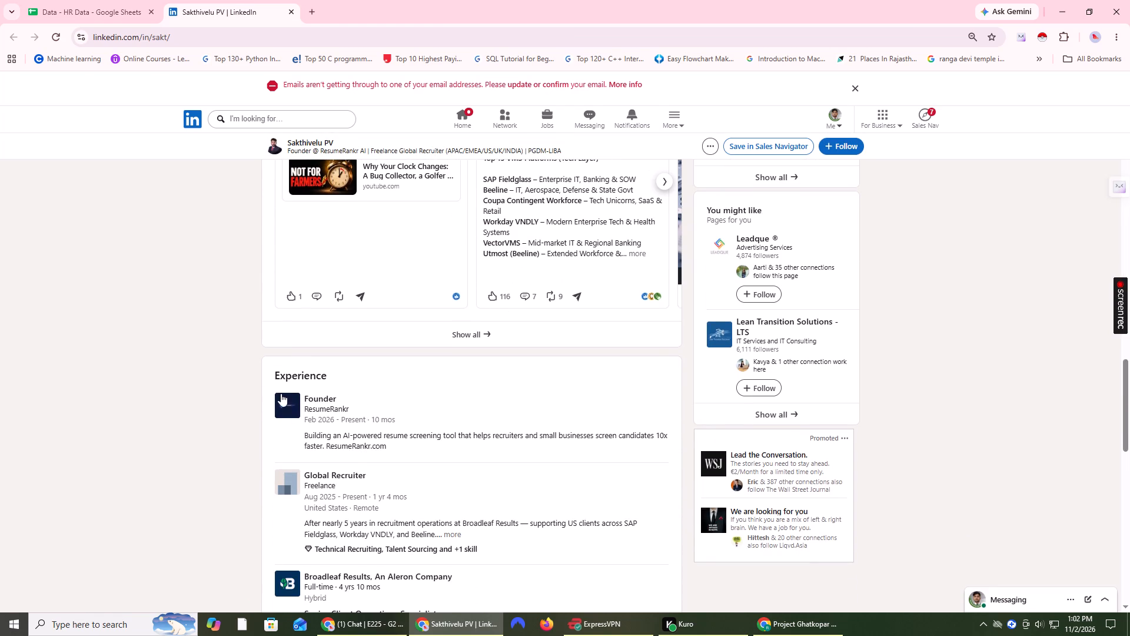
pyautogui.keyDown('ctrl'); pyautogui.click(287, 405); pyautogui.keyUp('ctrl')
# Copy the Global Recruiter title from the profile's Experience section into row 627's Designation cell.
pyautogui.moveTo(303, 478); pyautogui.dragTo(382, 476)
pyautogui.hotkey('ctrl', 'c')
pyautogui.click(120, 0)
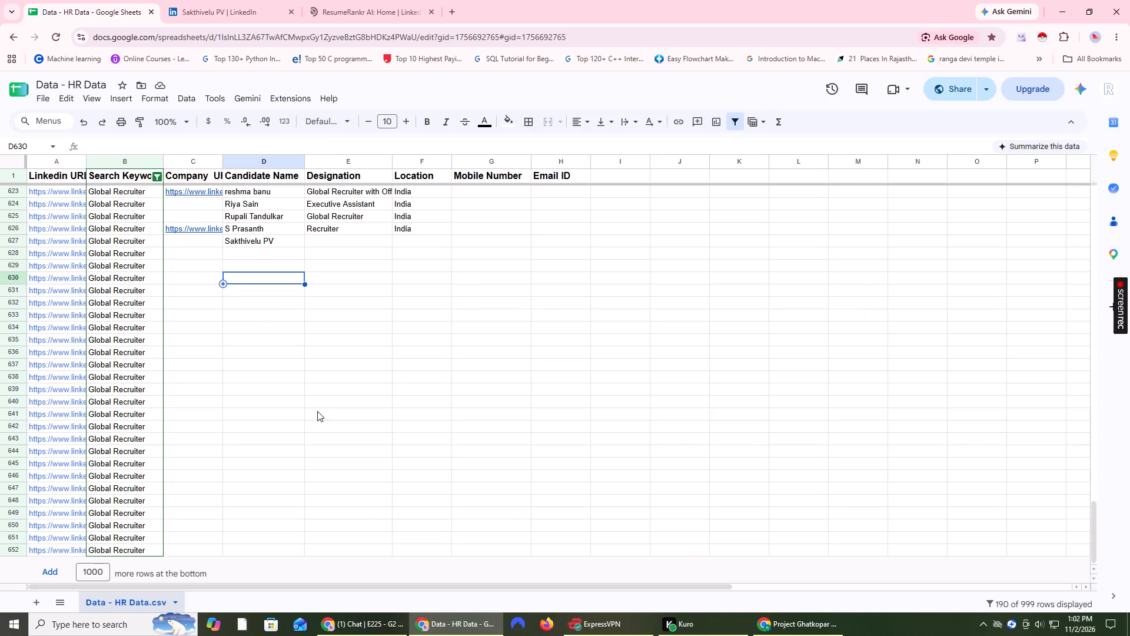
pyautogui.doubleClick(331, 244)
pyautogui.hotkey('ctrl', 'v')
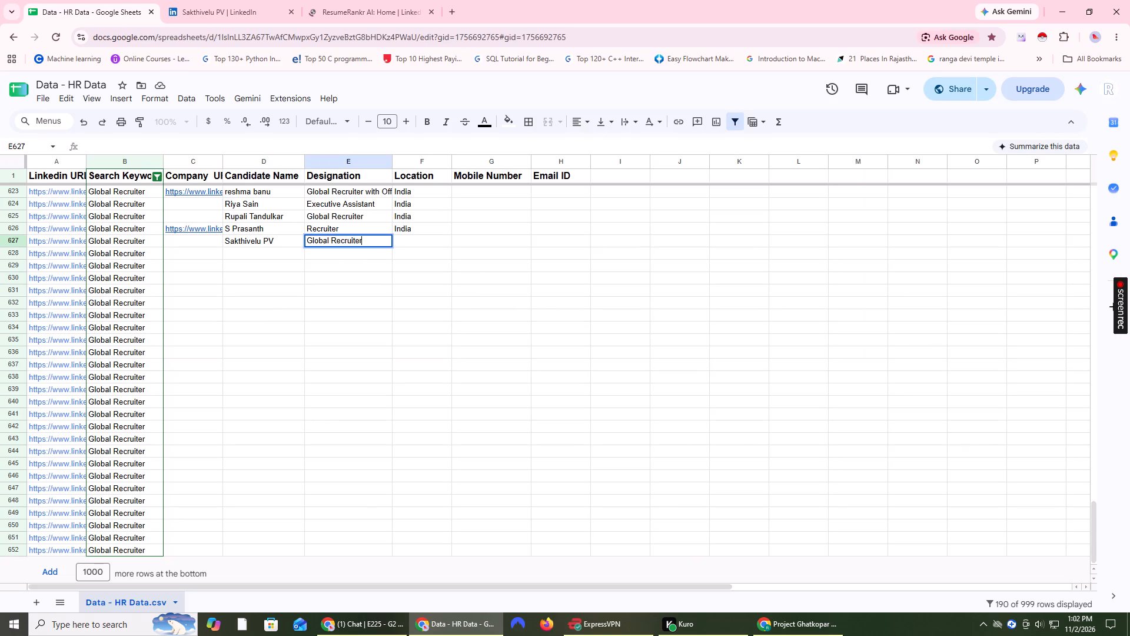
pyautogui.press('Return')
# Close the candidate's LinkedIn profile tab and the ResumeRankr company page tab.
pyautogui.click(290, 9)
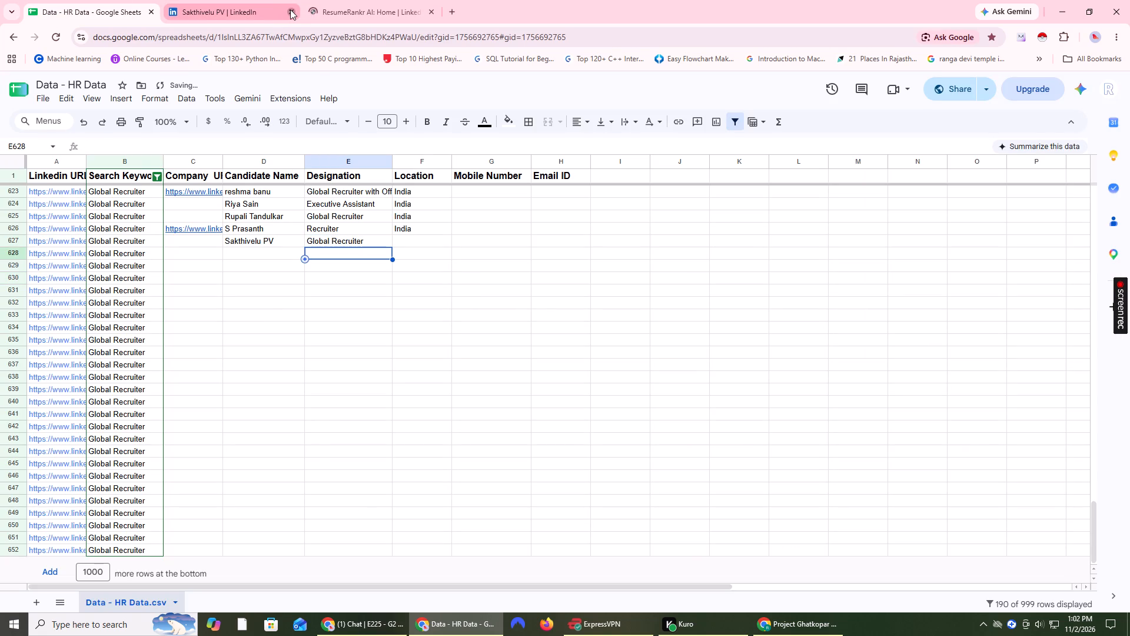
pyautogui.click(290, 9)
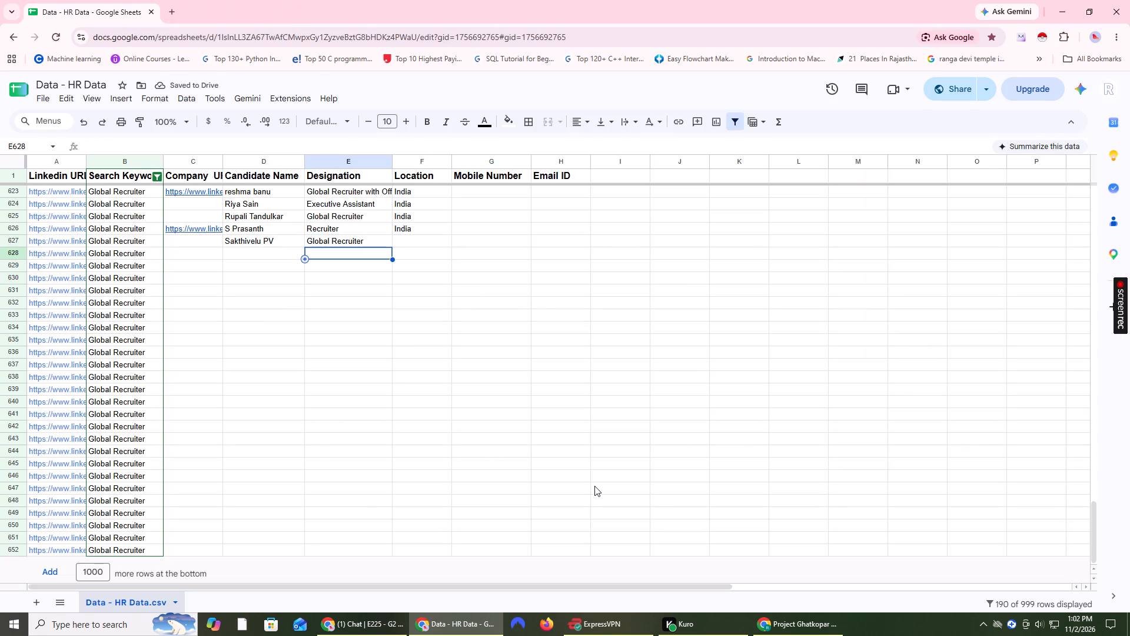
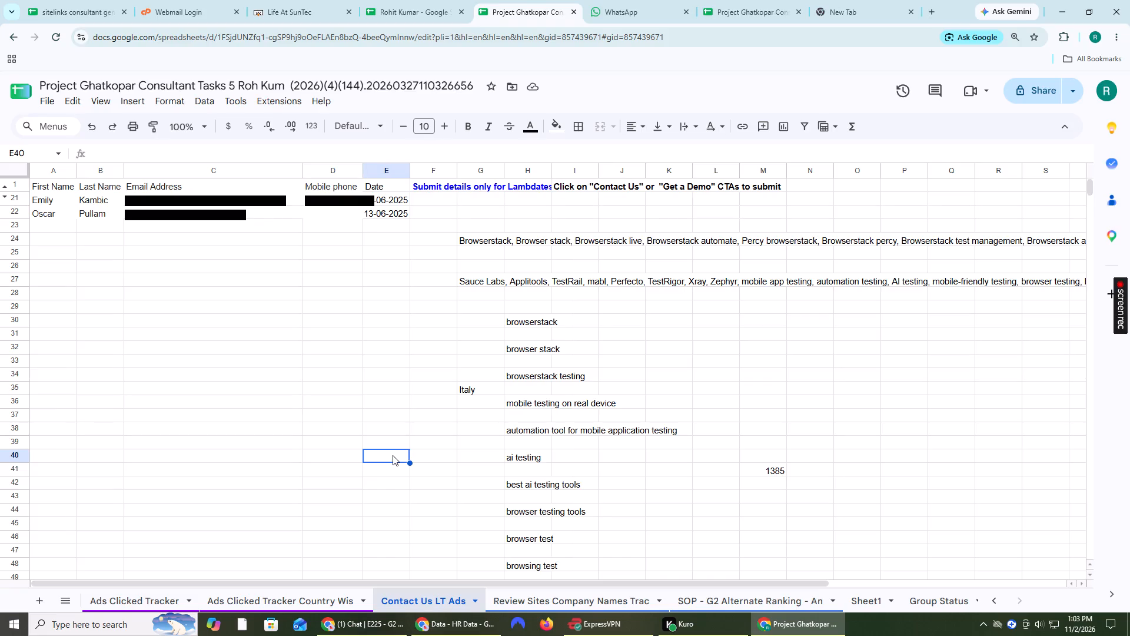
# Switch to the HR Data spreadsheet and open the LinkedIn profile linked in row 628 in a new tab.
pyautogui.click(393, 455)
pyautogui.click(475, 634)
pyautogui.click(365, 399)
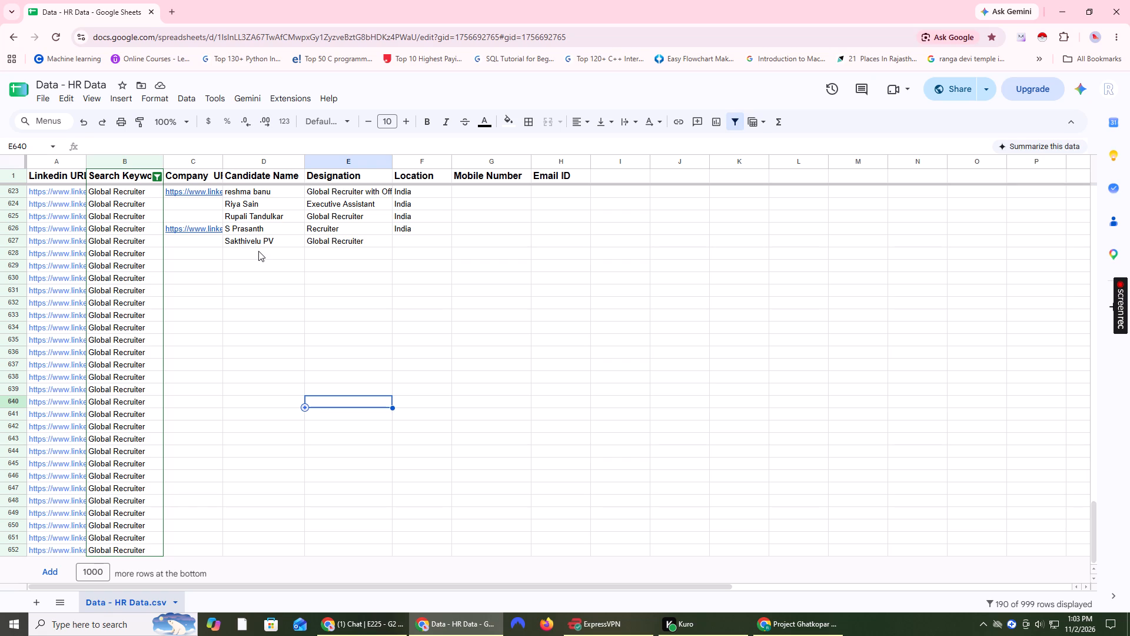
pyautogui.tripleClick(68, 251)
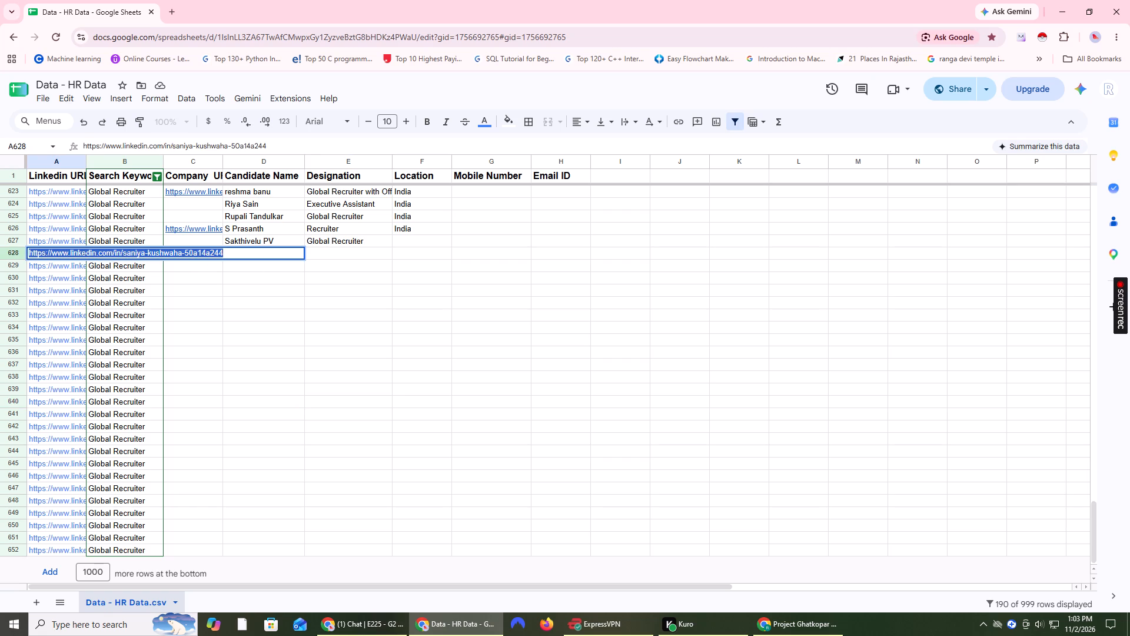
pyautogui.rightClick(68, 251)
pyautogui.click(233, 416)
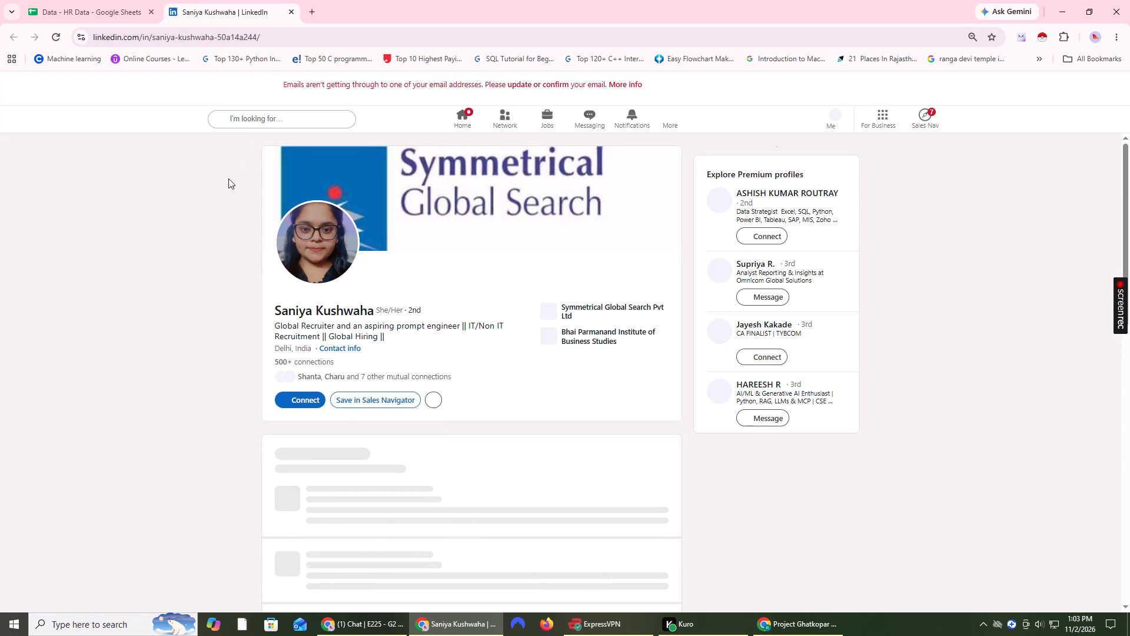
# Copy the candidate's name from the LinkedIn profile into the Candidate Name cell of row 628 in the HR Data sheet.
pyautogui.moveTo(272, 303); pyautogui.dragTo(371, 309)
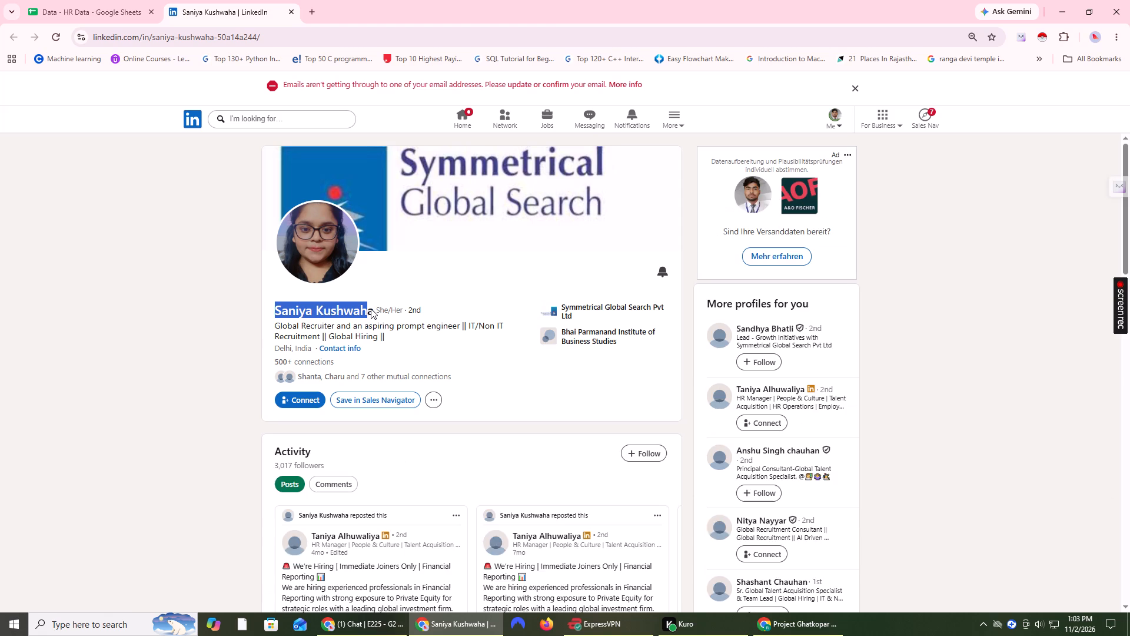
pyautogui.moveTo(371, 309); pyautogui.dragTo(373, 309)
pyautogui.hotkey('ctrl', 'c')
pyautogui.keyDown('ctrl'); pyautogui.click(199, 296); pyautogui.keyUp('ctrl')
pyautogui.click(34, 0)
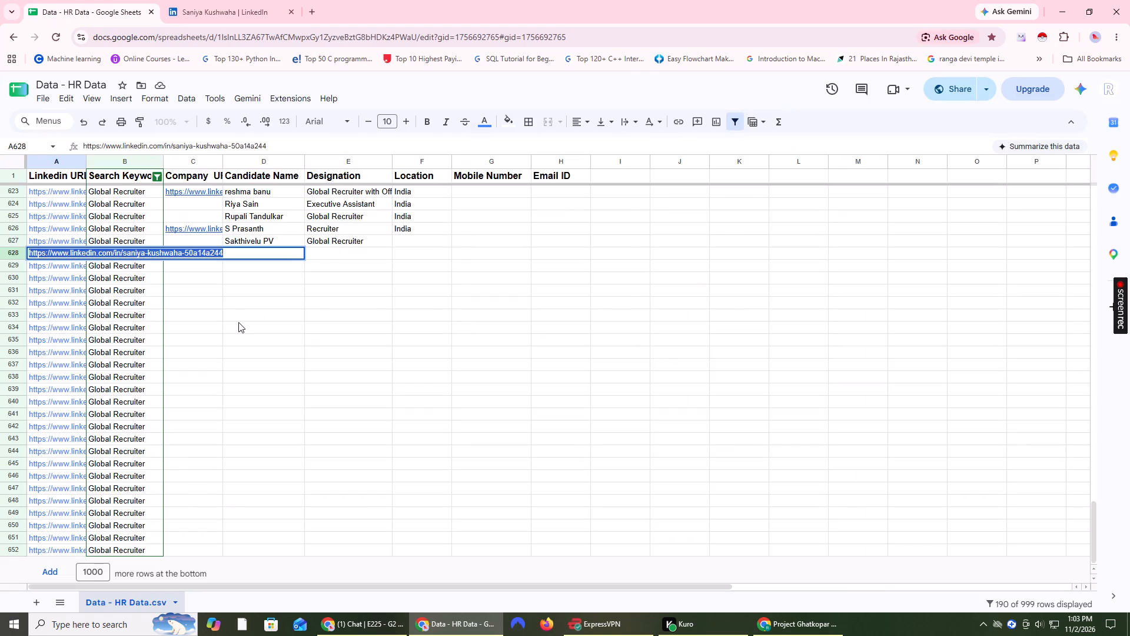
pyautogui.click(264, 303)
pyautogui.doubleClick(267, 252)
pyautogui.hotkey('ctrl', 'v')
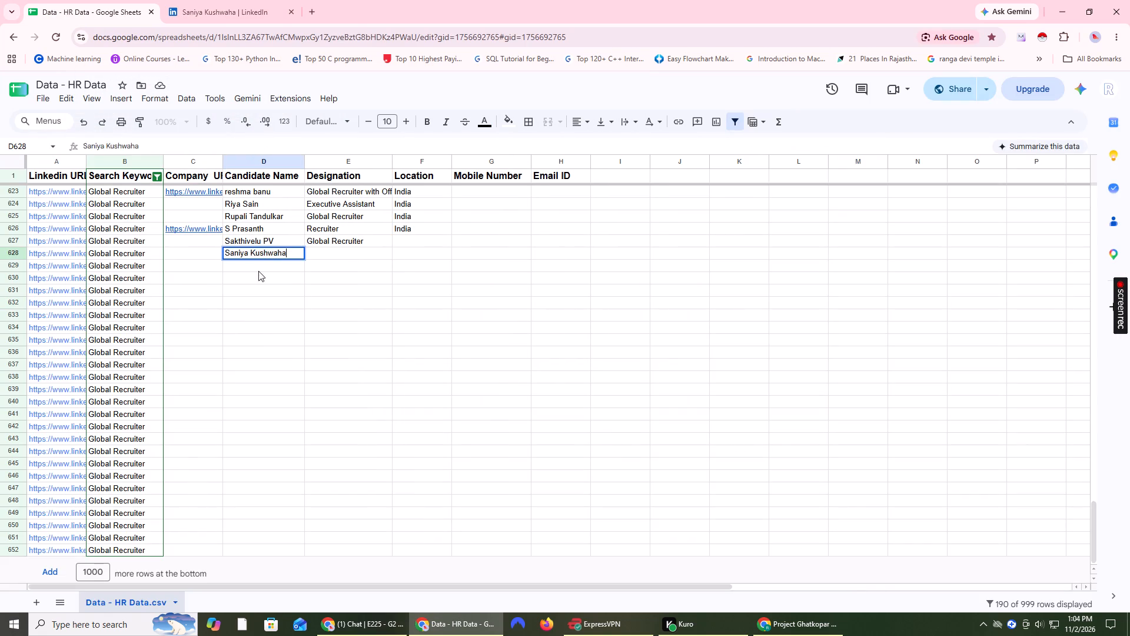
pyautogui.keyDown('ctrl'); pyautogui.click(232, 297); pyautogui.keyUp('ctrl')
# Open the Symmetrical Global Search Pvt Ltd company page in a new tab from the profile's Experience section.
pyautogui.click(247, 0)
pyautogui.scroll(-4, 349, 335)
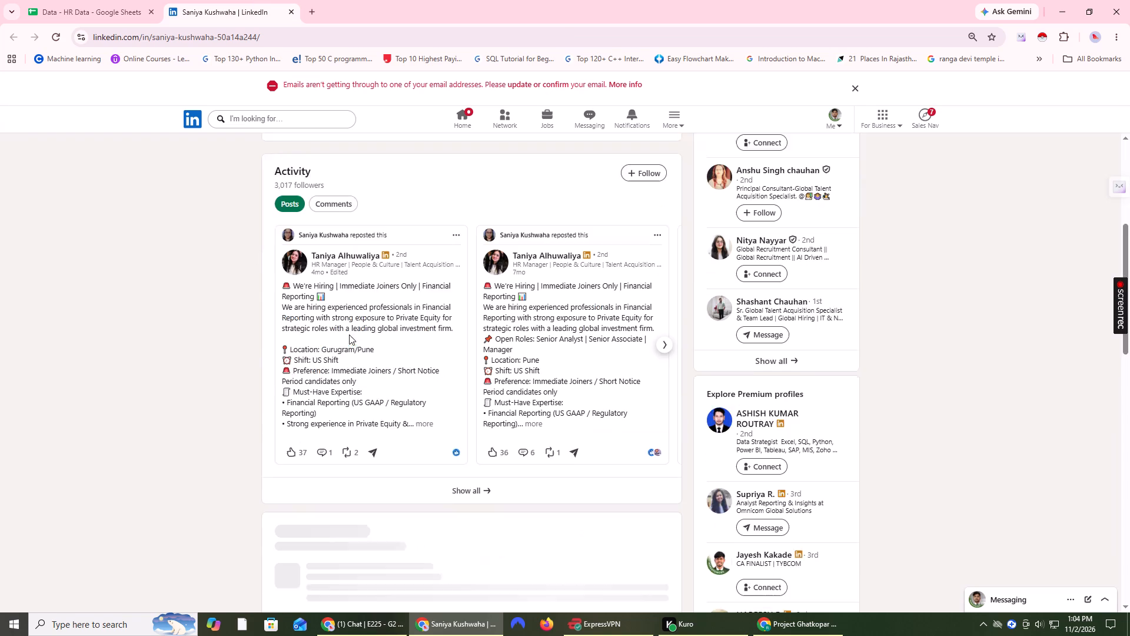
pyautogui.scroll(-6, 349, 334)
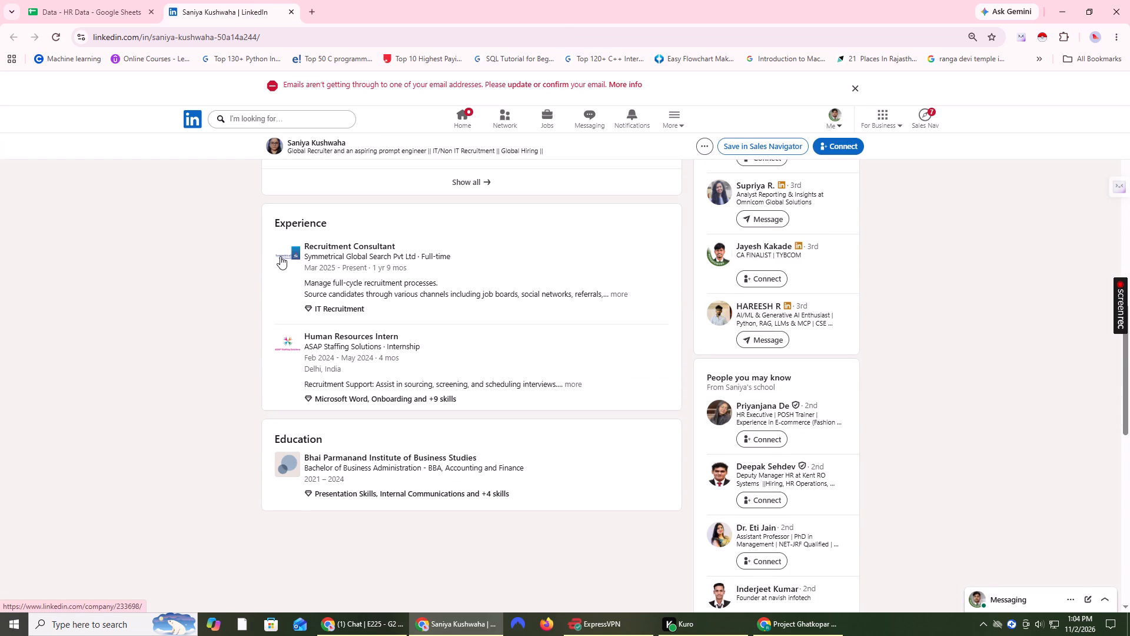
pyautogui.keyDown('ctrl'); pyautogui.click(280, 256); pyautogui.keyUp('ctrl')
# Copy the Recruitment Consultant title from the profile's Experience section into row 628's Designation cell.
pyautogui.moveTo(301, 243); pyautogui.dragTo(403, 244)
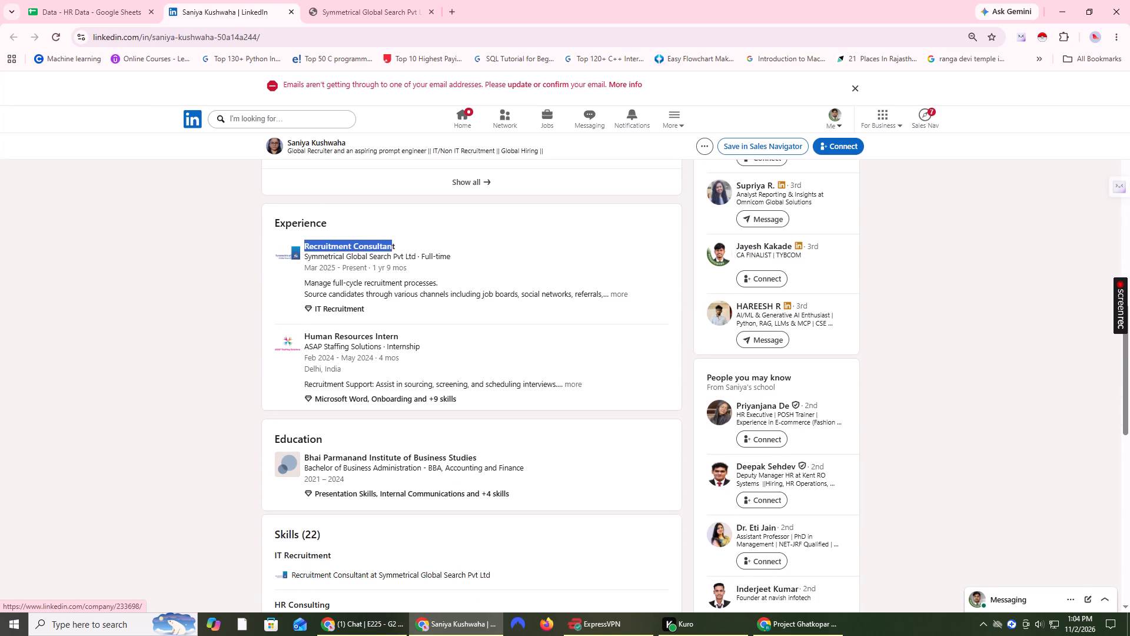
pyautogui.moveTo(403, 244); pyautogui.dragTo(413, 244)
pyautogui.hotkey('ctrl', 'c')
pyautogui.click(114, 0)
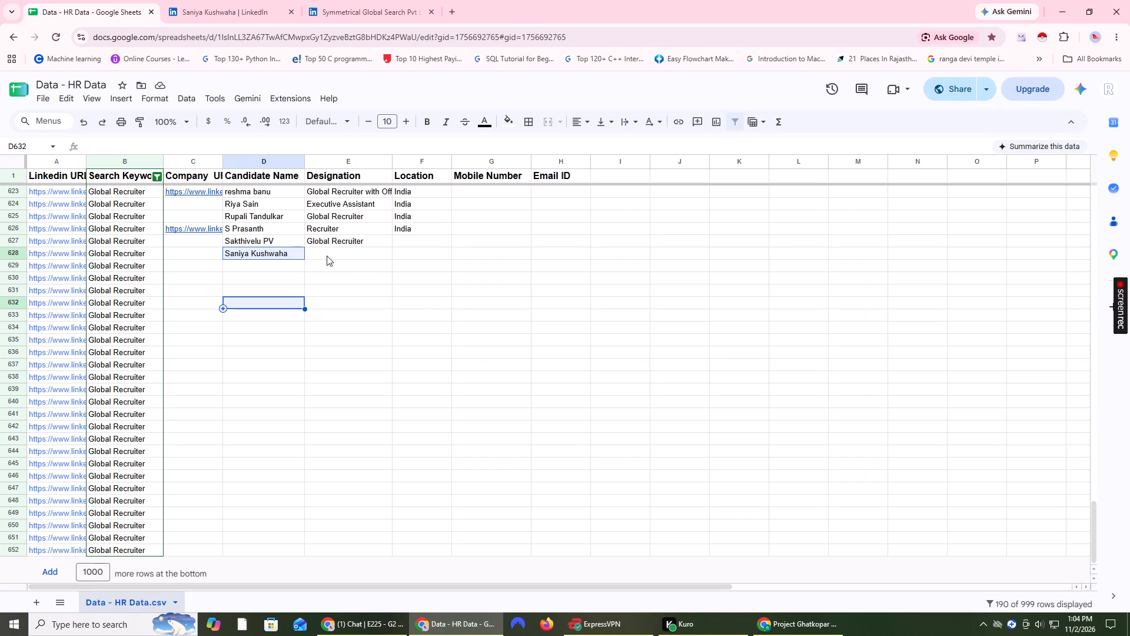
pyautogui.doubleClick(327, 256)
pyautogui.hotkey('ctrl', 'v')
pyautogui.click(322, 283)
# Copy the Symmetrical Global Search company page's web address into the Company URL cell of row 628.
pyautogui.click(360, 0)
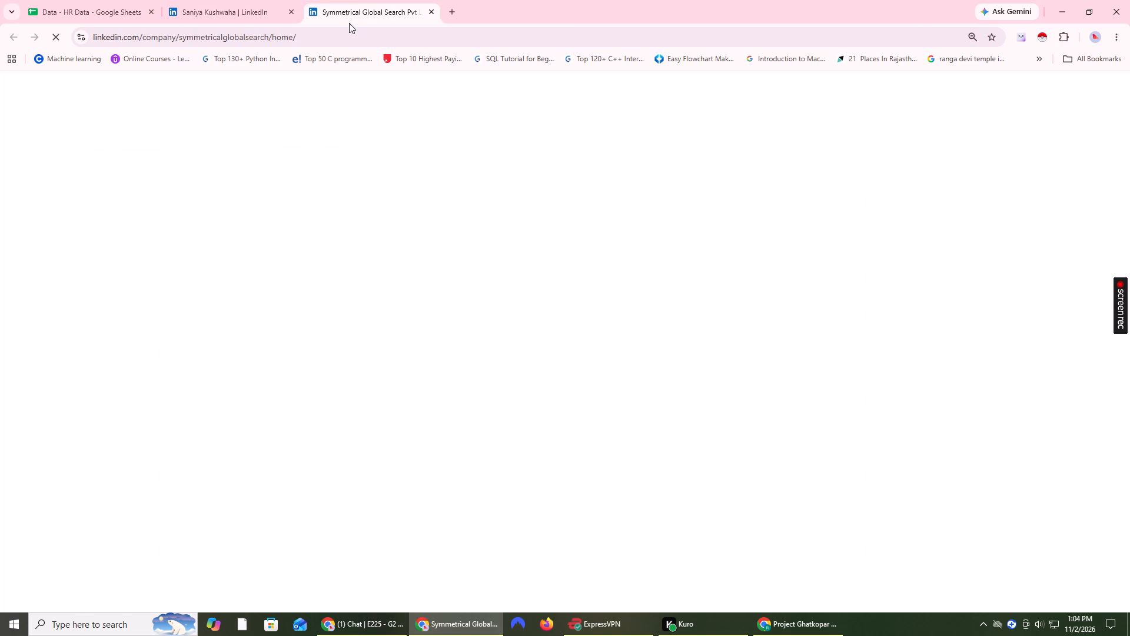
pyautogui.keyDown('ctrl'); pyautogui.click(347, 24); pyautogui.keyUp('ctrl')
pyautogui.keyDown('ctrl'); pyautogui.click(340, 34); pyautogui.keyUp('ctrl')
pyautogui.hotkey('ctrl', 'c')
pyautogui.click(110, 0)
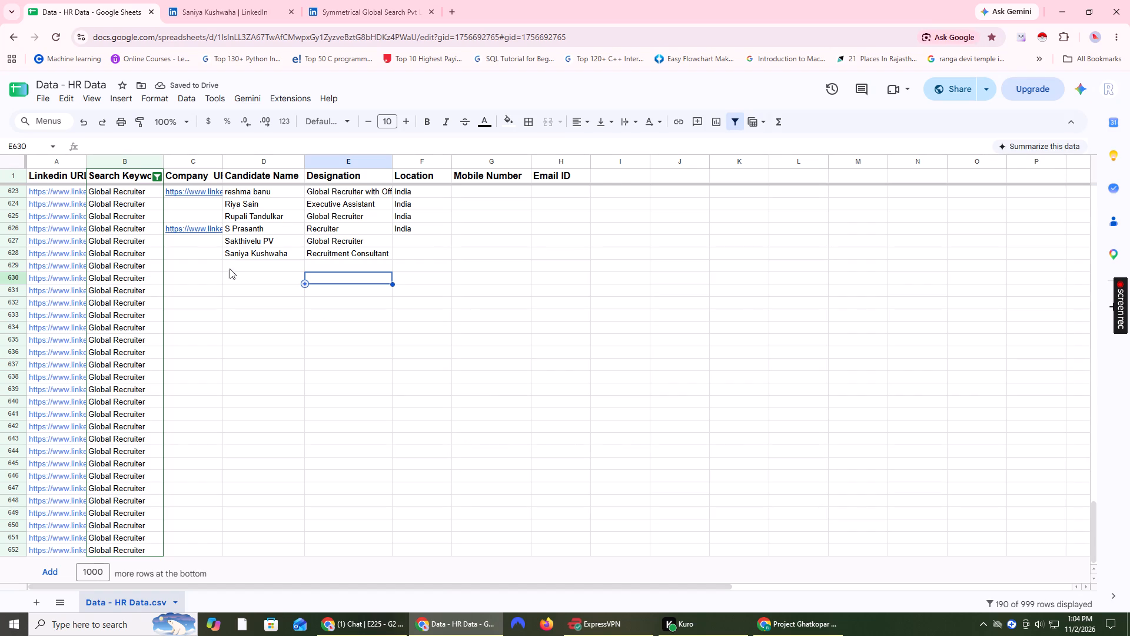
pyautogui.doubleClick(209, 252)
pyautogui.hotkey('ctrl', 'v')
pyautogui.click(281, 360)
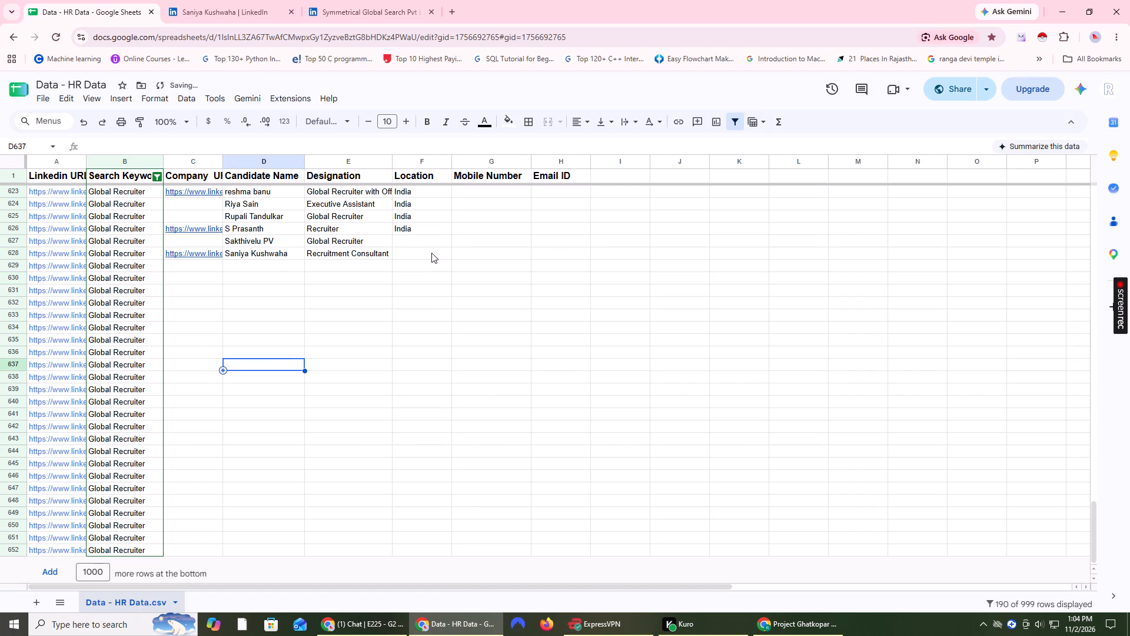
# Copy the location India from row 626 into the Location cell of row 628.
pyautogui.click(415, 252)
pyautogui.click(418, 227)
pyautogui.hotkey('ctrl', 'c')
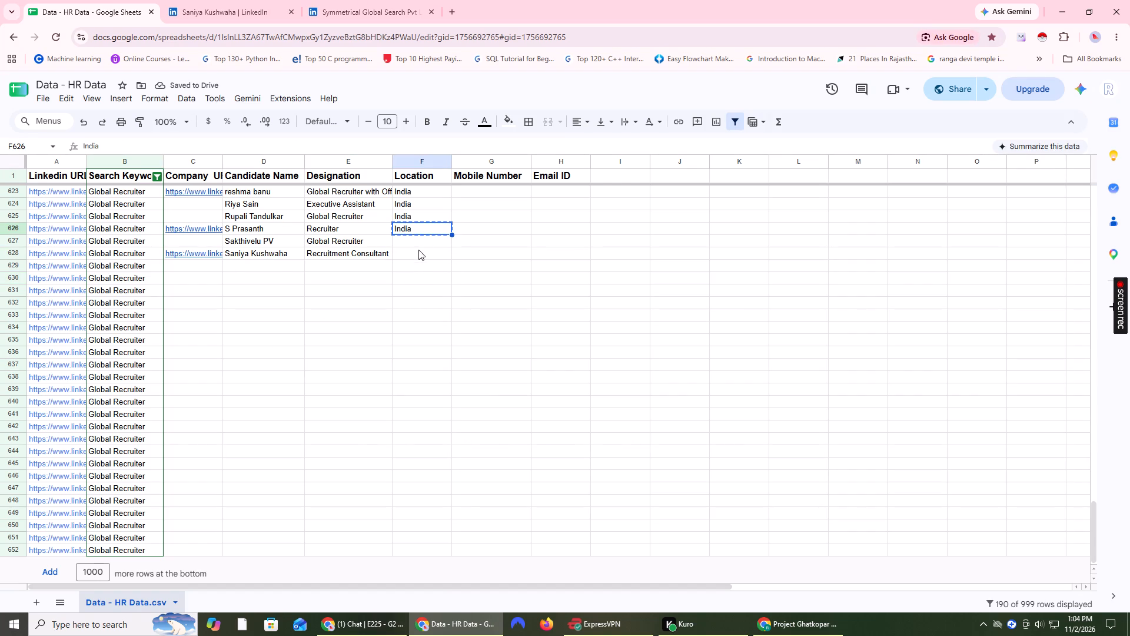
pyautogui.click(416, 249)
pyautogui.hotkey('ctrl', 'v')
pyautogui.click(387, 289)
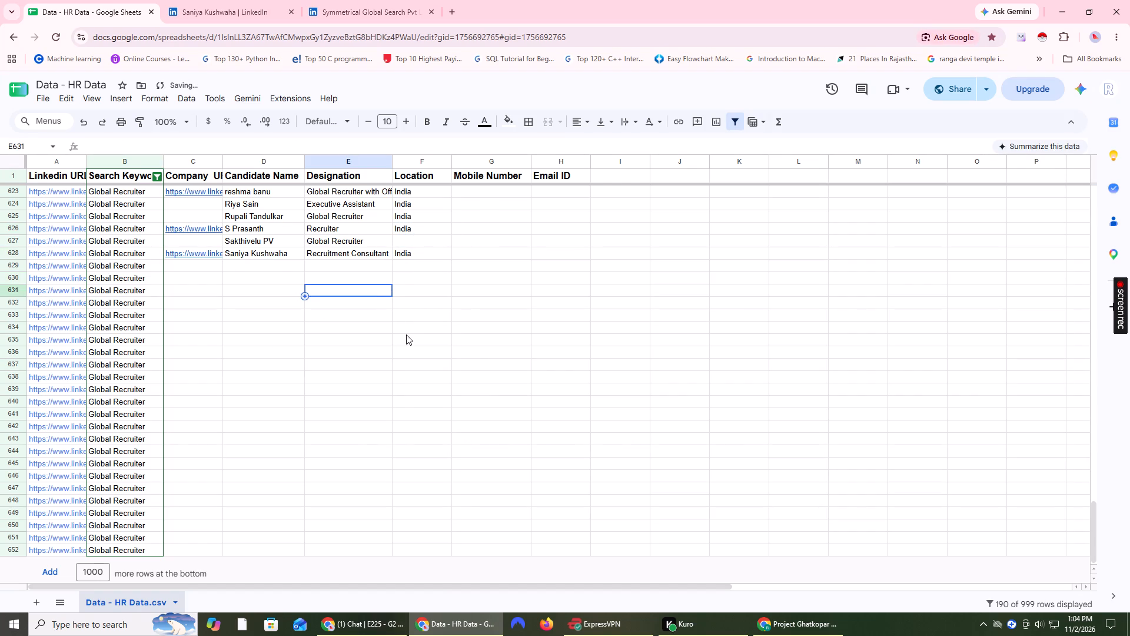
pyautogui.click(474, 357)
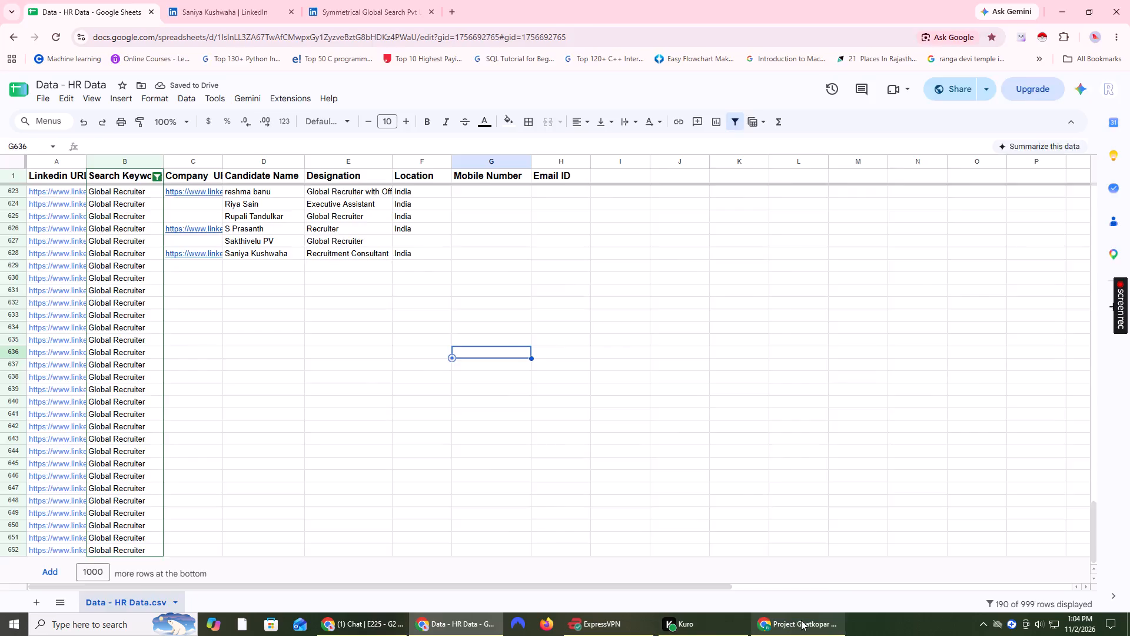
# Switch to the Project Ghatkopar spreadsheet and clear cell M41 on the Contact Us LT Ads sheet.
pyautogui.click(801, 620)
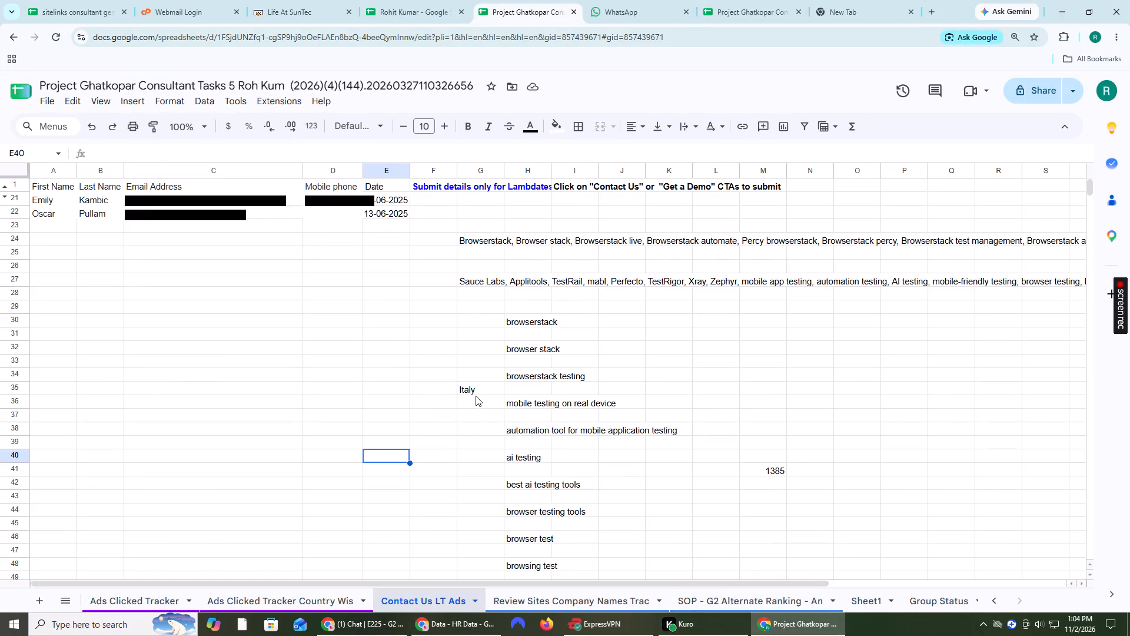
pyautogui.click(782, 462)
pyautogui.click(781, 472)
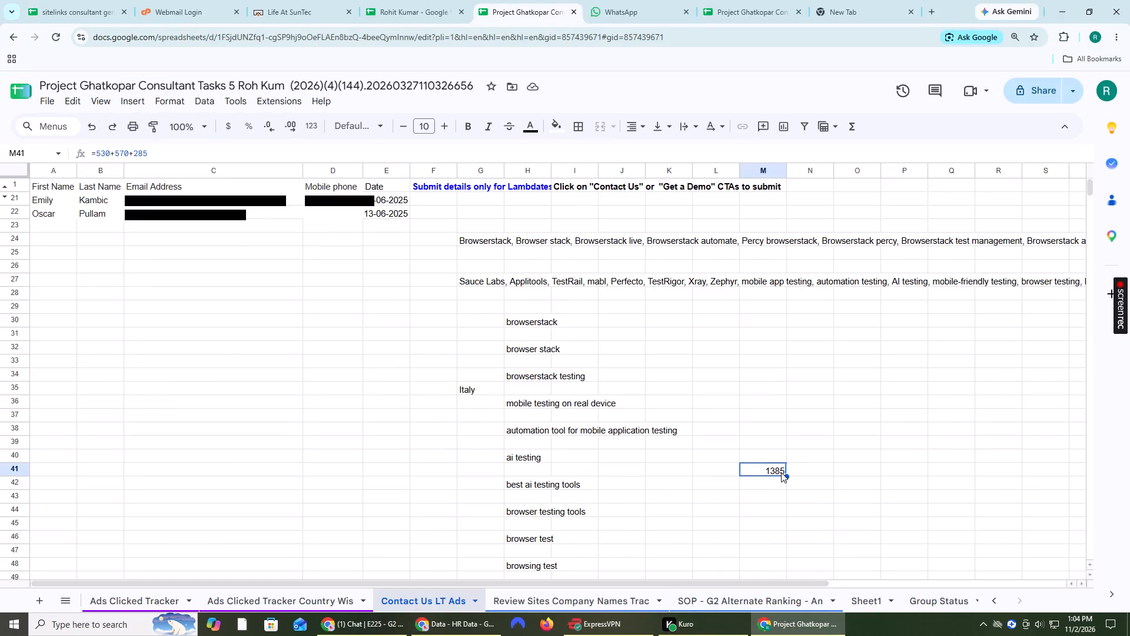
pyautogui.press('BackSpace')
pyautogui.click(757, 482)
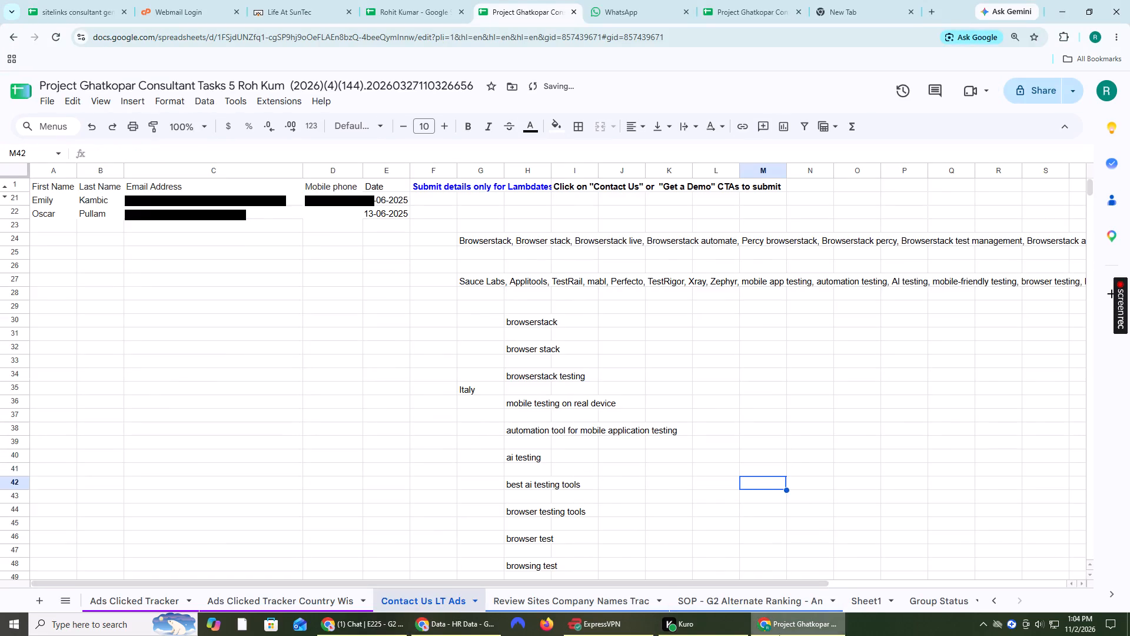
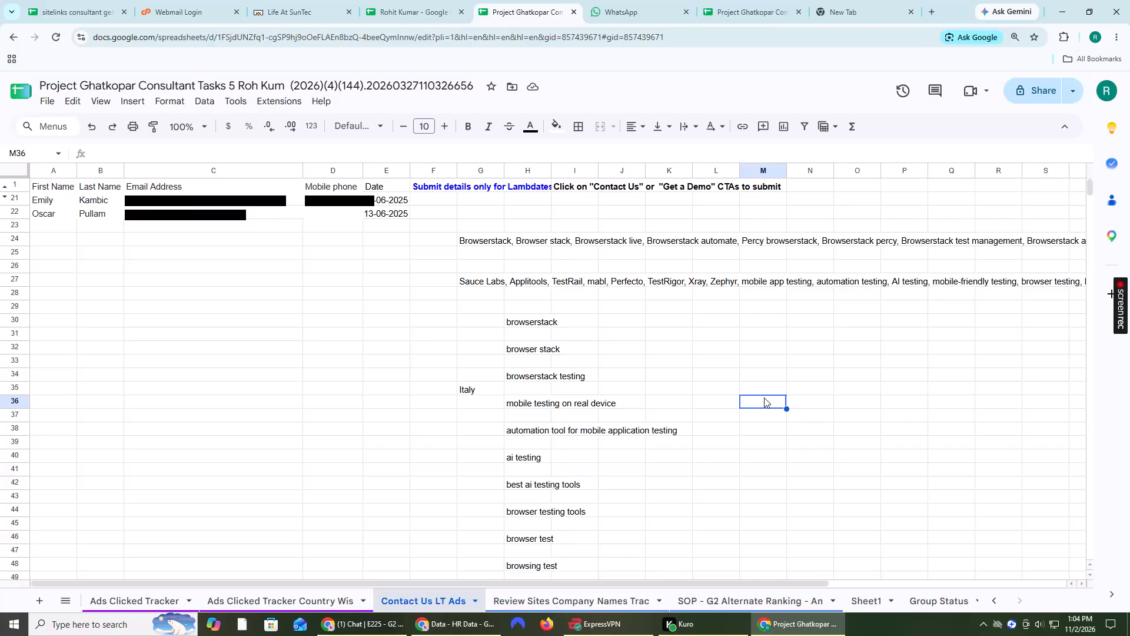
# Switch back to the HR Data spreadsheet and close the row 628 candidate's profile and the Symmetrical Global Search page.
pyautogui.click(373, 495)
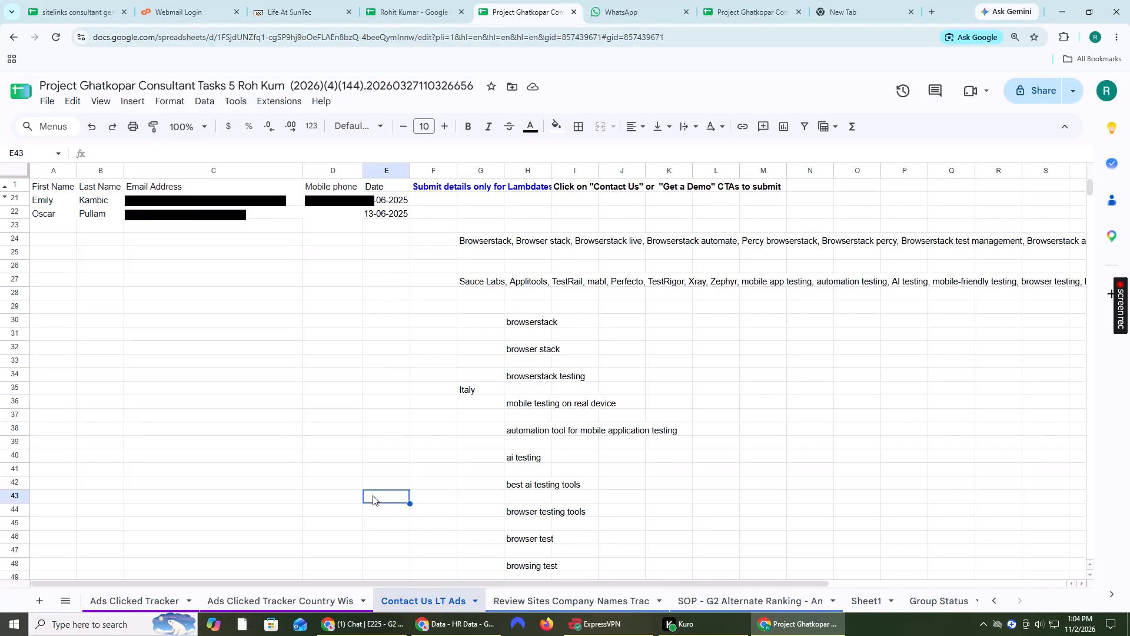
pyautogui.click(464, 624)
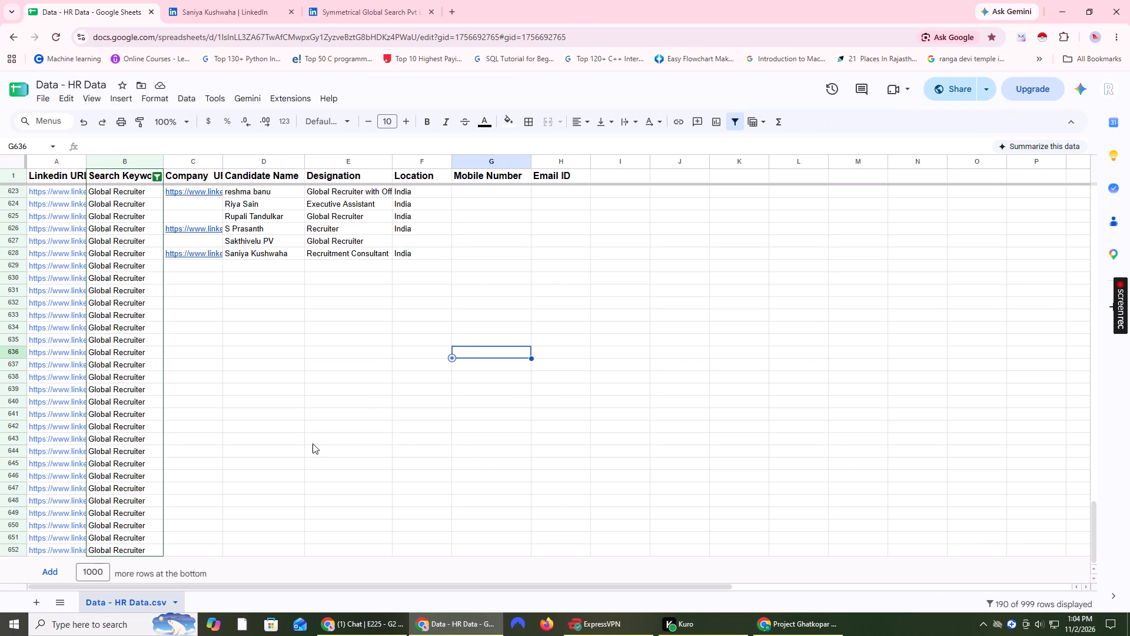
pyautogui.click(200, 0)
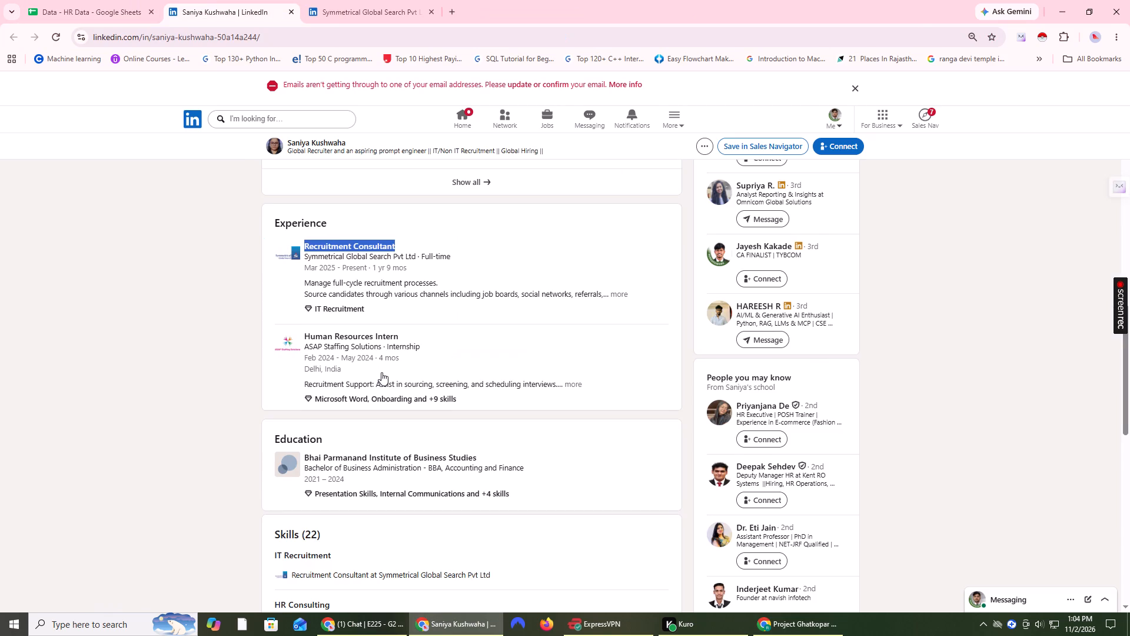
pyautogui.scroll(5, 377, 360)
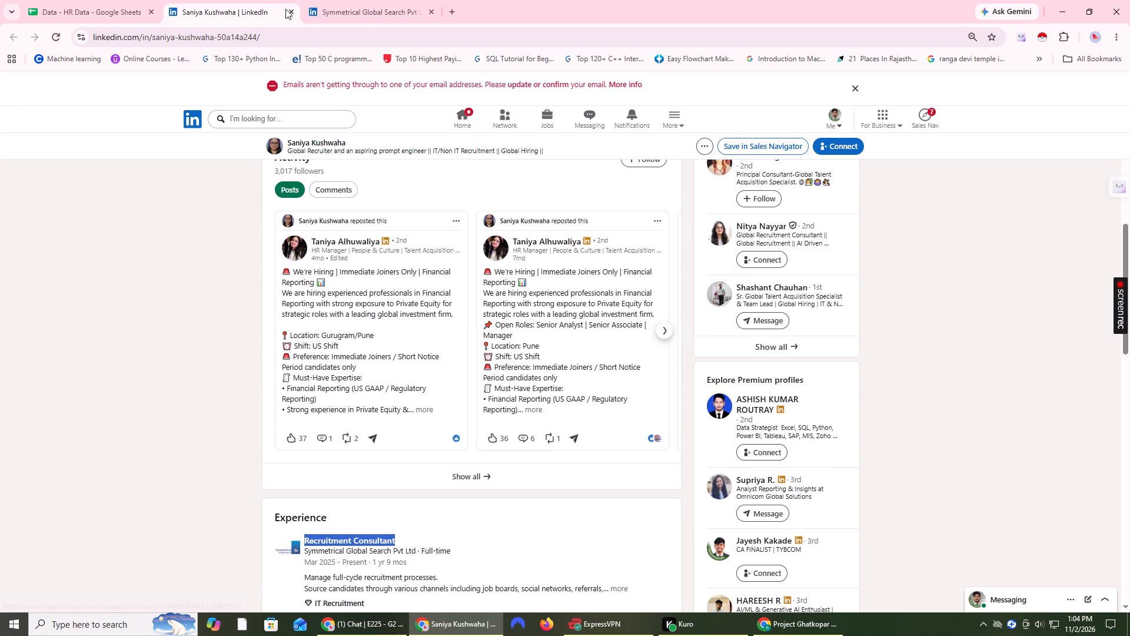
pyautogui.click(289, 9)
pyautogui.click(289, 9)
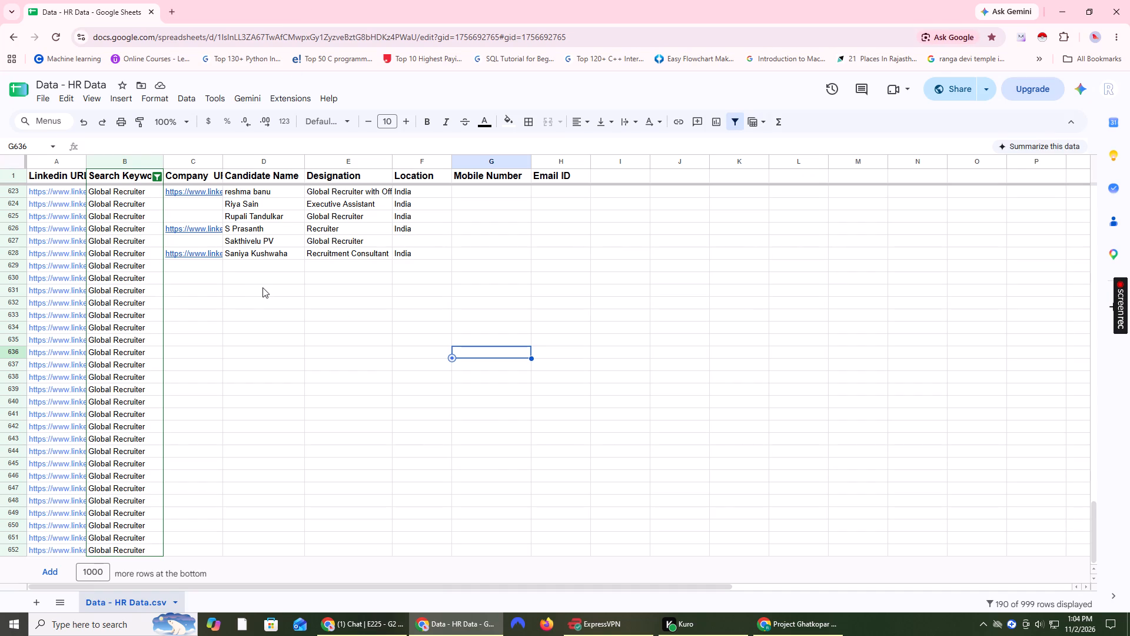
# Open the LinkedIn profile linked in row 629 of the sheet.
pyautogui.tripleClick(70, 267)
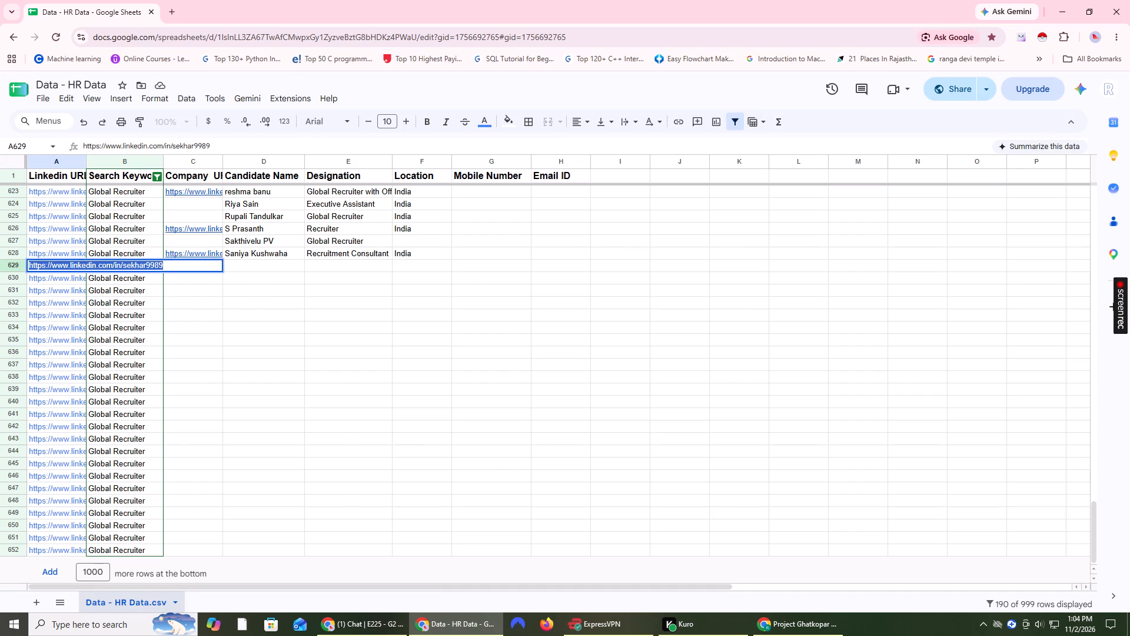
pyautogui.rightClick(70, 267)
pyautogui.click(204, 418)
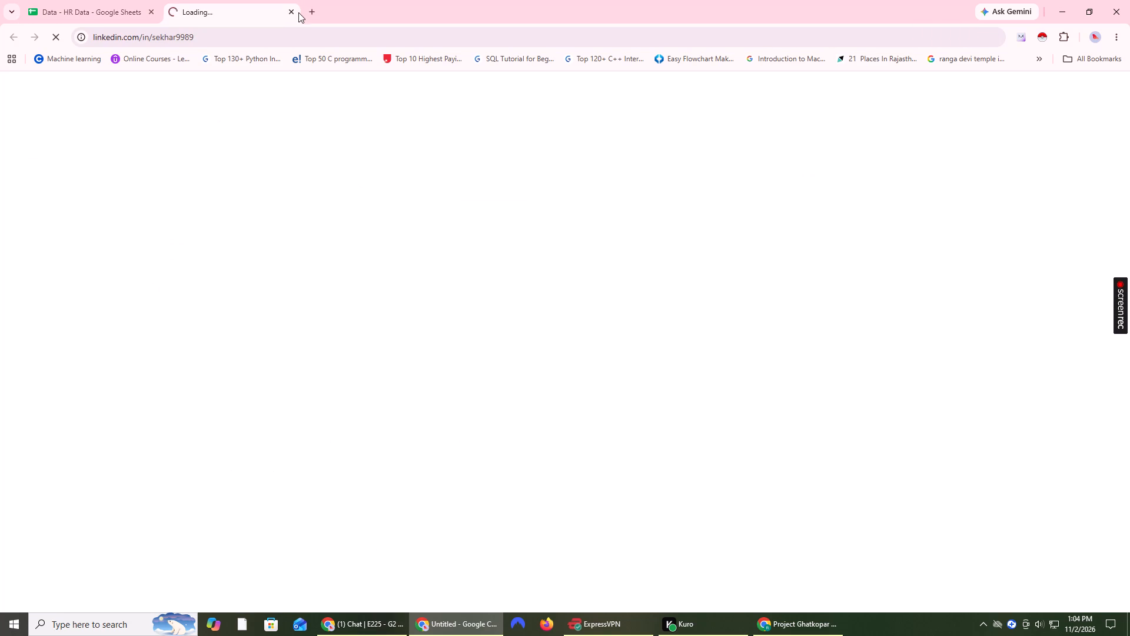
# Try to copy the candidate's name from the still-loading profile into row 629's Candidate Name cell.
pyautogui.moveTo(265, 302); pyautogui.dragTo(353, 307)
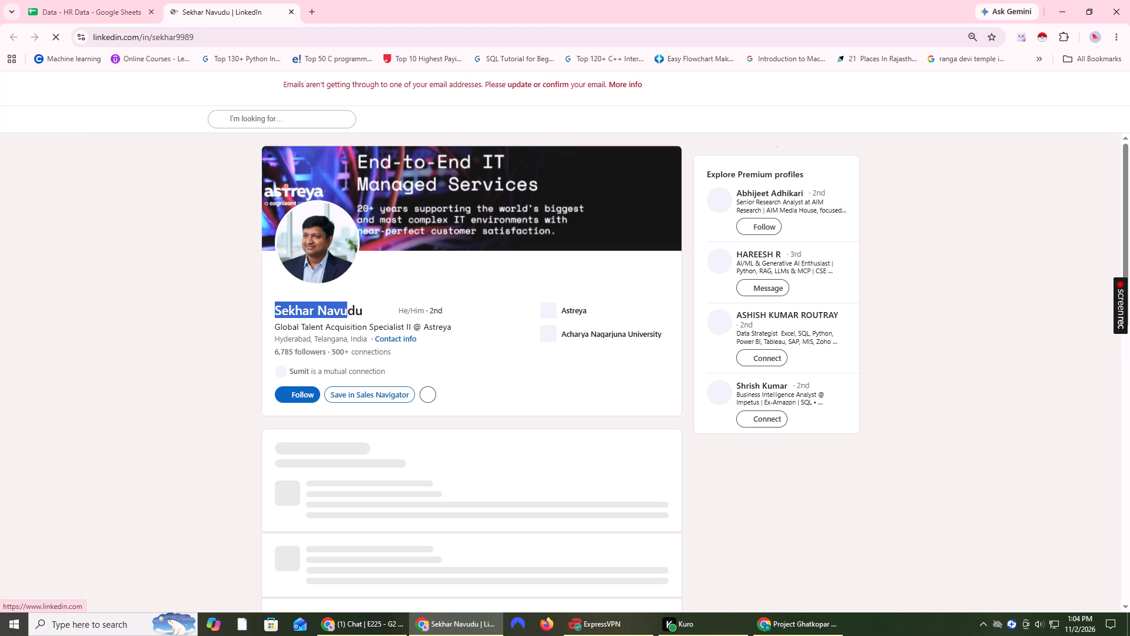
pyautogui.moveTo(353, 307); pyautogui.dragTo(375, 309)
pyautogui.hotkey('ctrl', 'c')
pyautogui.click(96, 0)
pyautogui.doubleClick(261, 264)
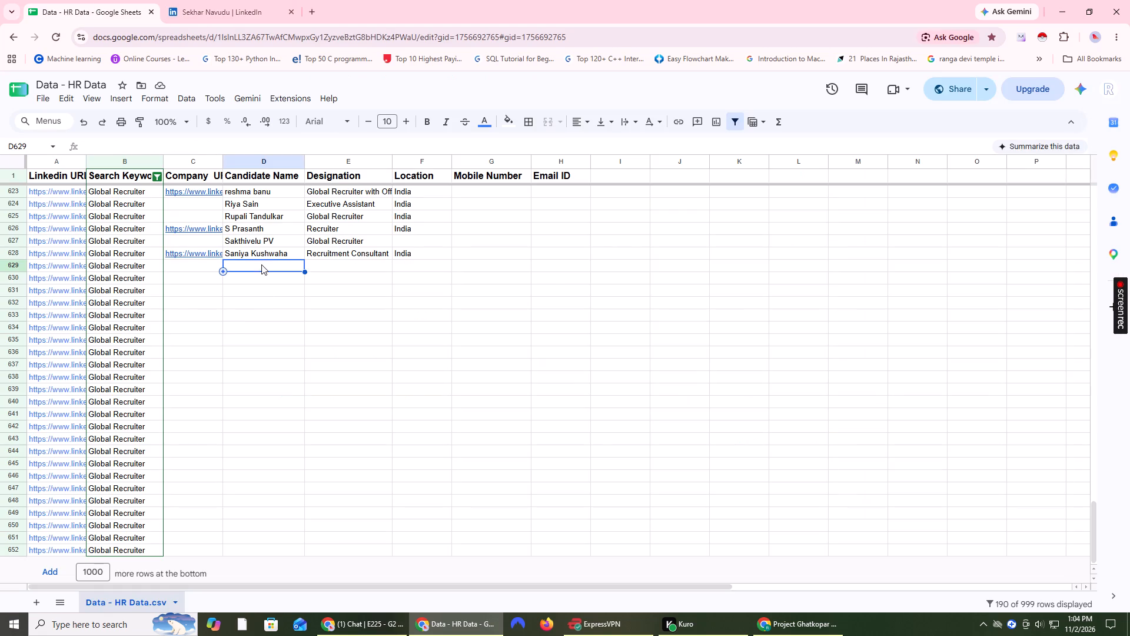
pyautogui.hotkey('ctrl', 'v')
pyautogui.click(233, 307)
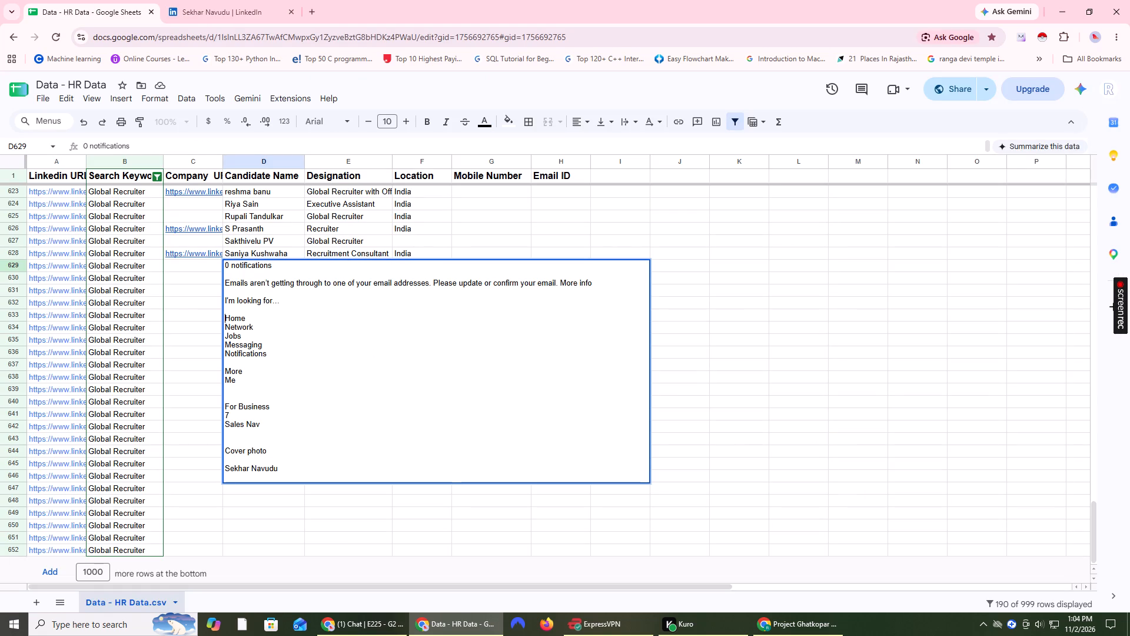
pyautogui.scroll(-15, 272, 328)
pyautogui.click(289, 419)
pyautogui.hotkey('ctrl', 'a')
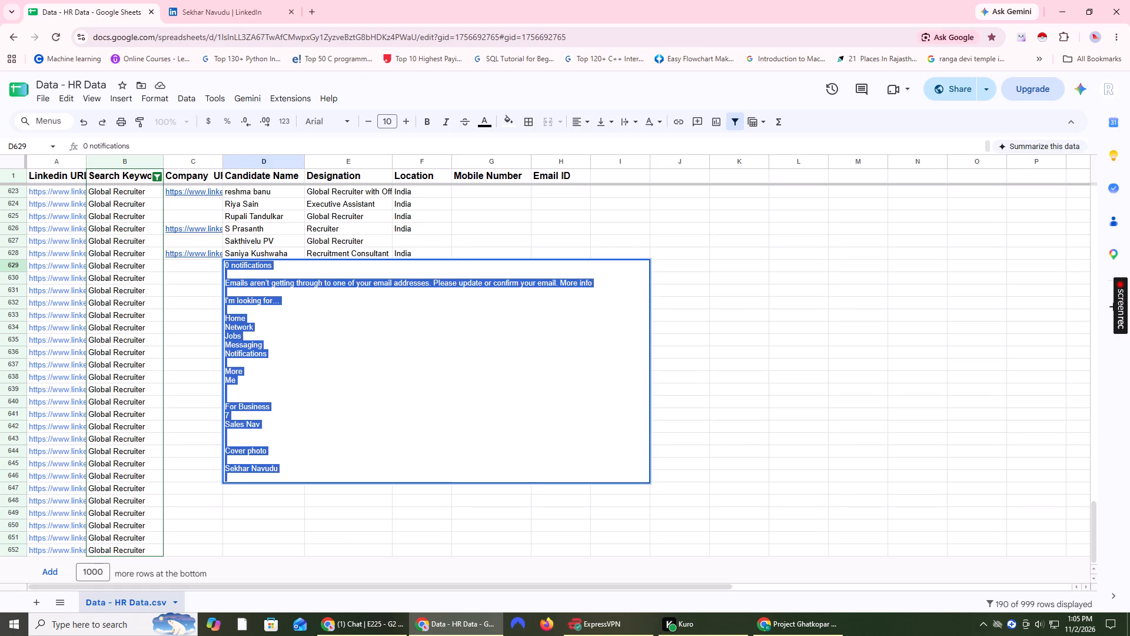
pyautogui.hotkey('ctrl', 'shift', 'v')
# Copy only the candidate's name from the profile header and replace the content of row 629's Candidate Name cell with it.
pyautogui.click(194, 0)
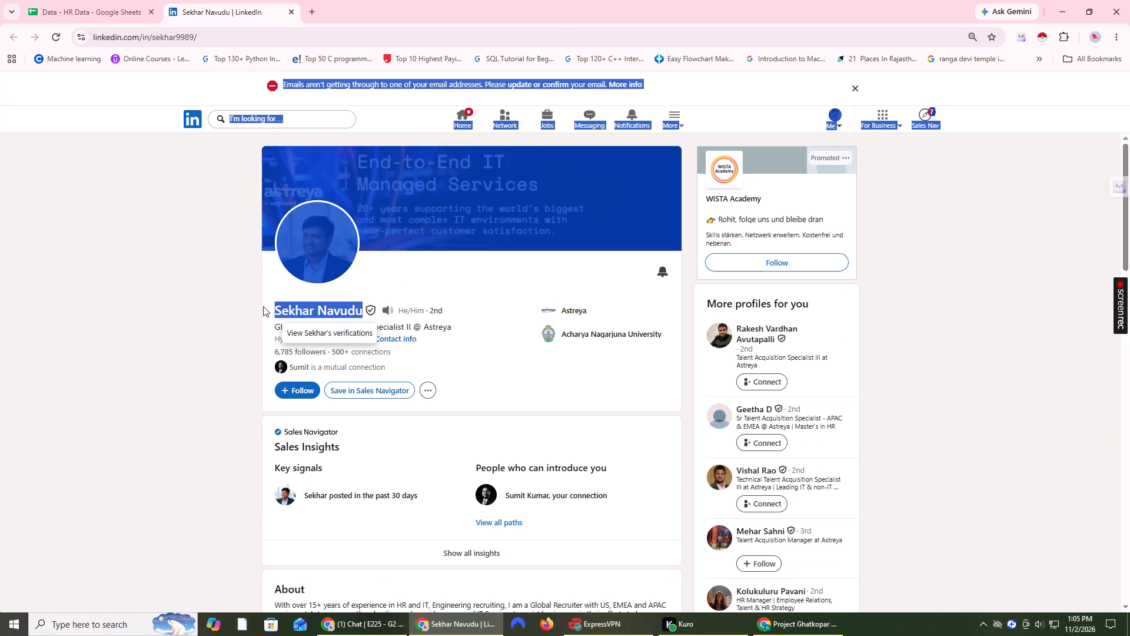
pyautogui.click(259, 307)
pyautogui.moveTo(267, 304); pyautogui.dragTo(361, 306)
pyautogui.hotkey('ctrl', 'c')
pyautogui.click(125, 0)
pyautogui.click(282, 352)
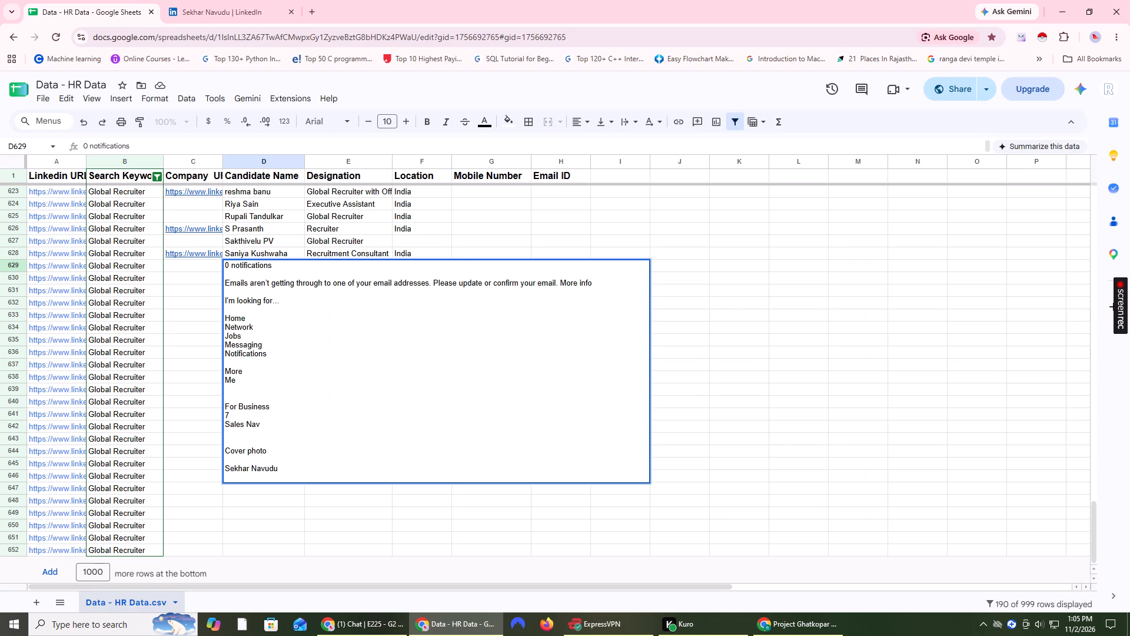
pyautogui.hotkey('ctrl', 'a')
pyautogui.hotkey('ctrl', 'shift', 'v')
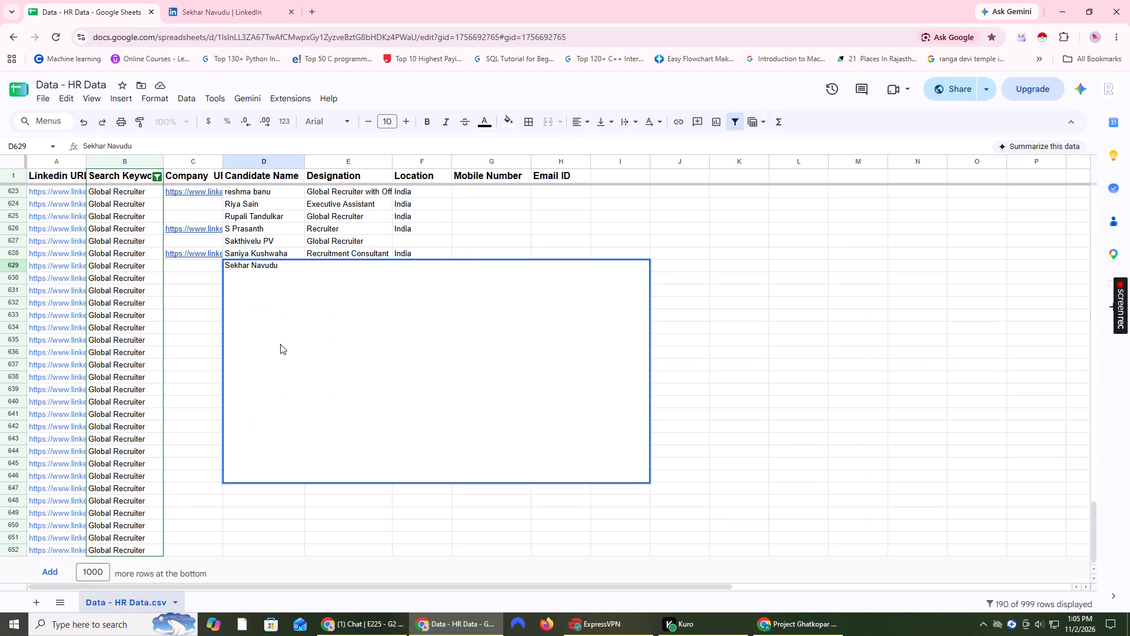
pyautogui.press('Return')
# Open the Astreya company page in a separate tab from the profile's Experience section.
pyautogui.click(235, 0)
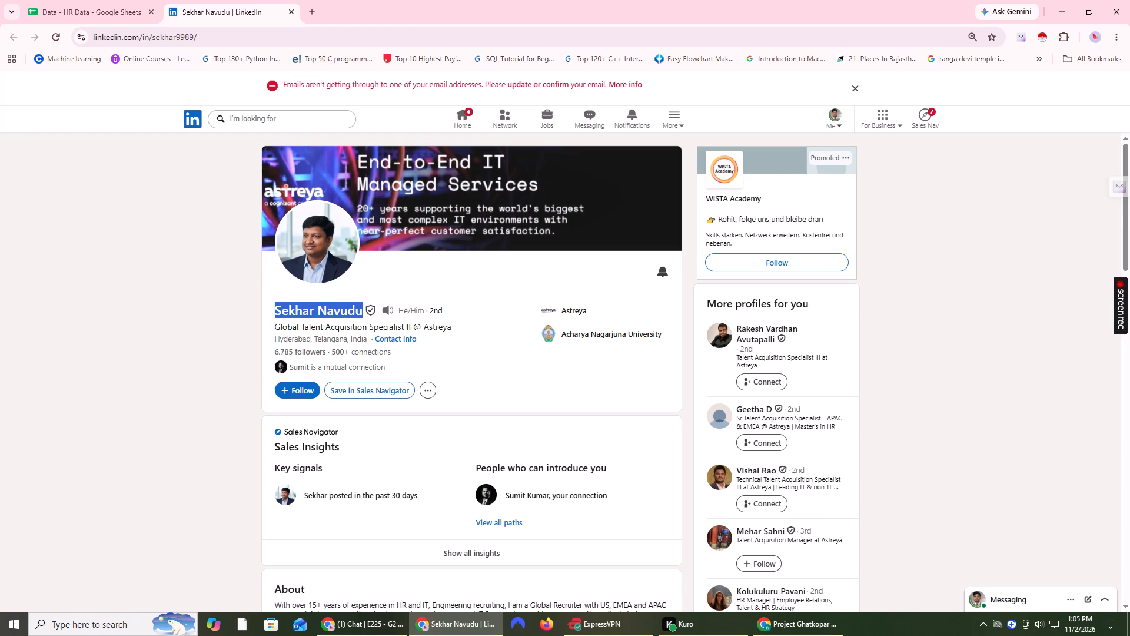
pyautogui.scroll(-14, 324, 349)
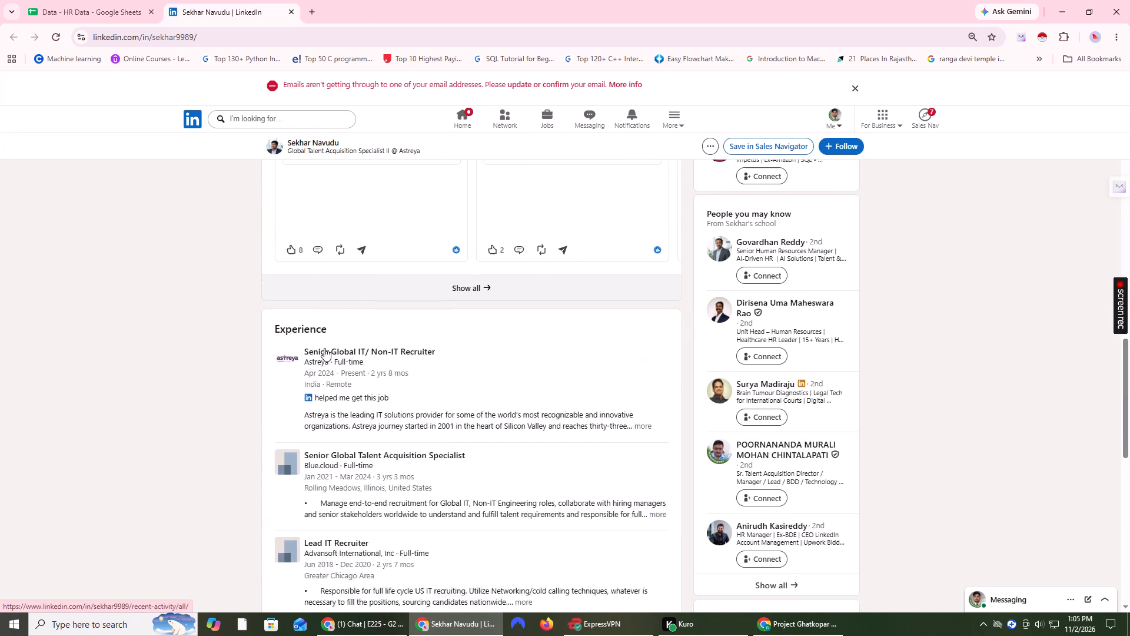
pyautogui.keyDown('ctrl'); pyautogui.click(295, 293); pyautogui.keyUp('ctrl')
# Copy the Senior Global IT/ Non-IT Recruiter title from the profile's Experience section into row 629's Designation cell.
pyautogui.moveTo(300, 290); pyautogui.dragTo(411, 290)
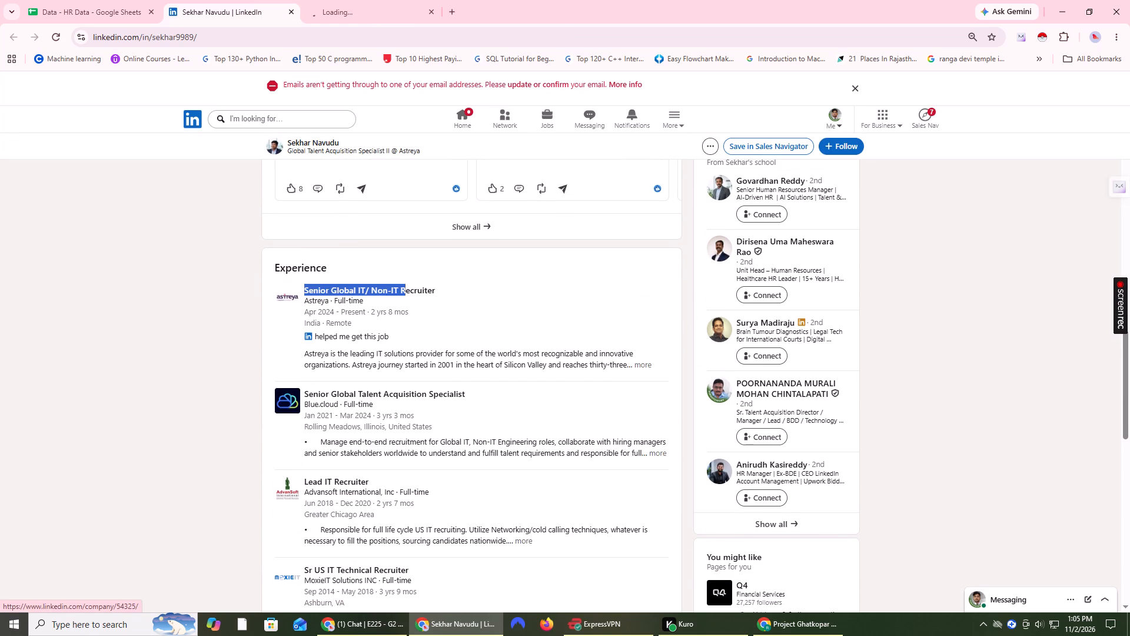
pyautogui.moveTo(411, 290); pyautogui.dragTo(443, 290)
pyautogui.hotkey('ctrl', 'c')
pyautogui.click(124, 0)
pyautogui.click(335, 264)
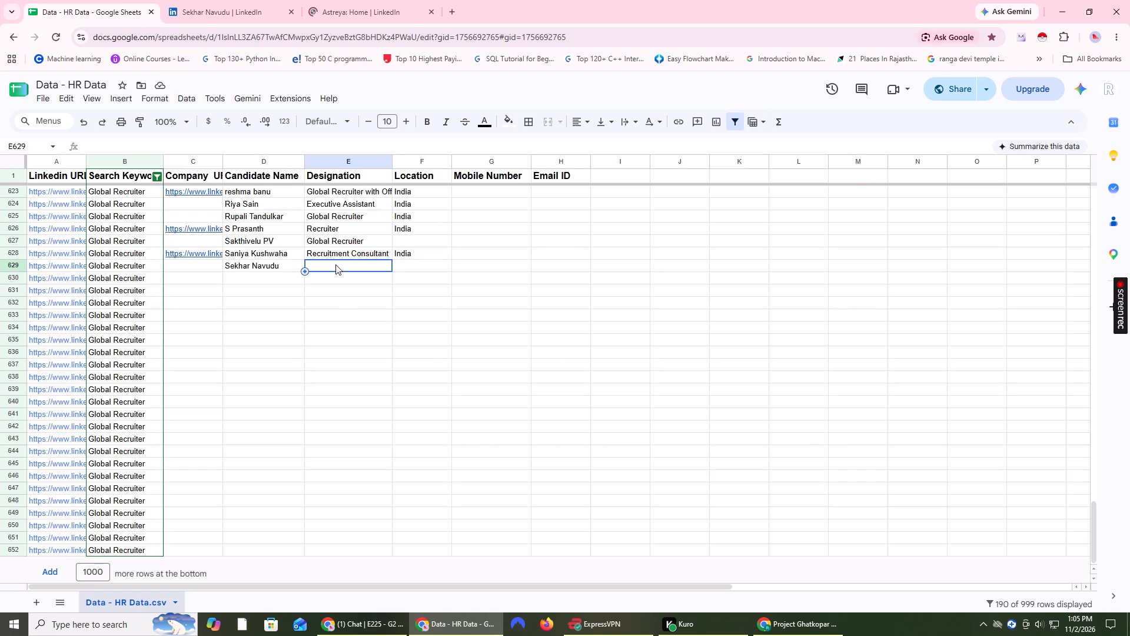
pyautogui.doubleClick(335, 264)
pyautogui.keyDown('ctrl'); pyautogui.tripleClick(335, 264); pyautogui.keyUp('ctrl')
pyautogui.tripleClick(335, 264)
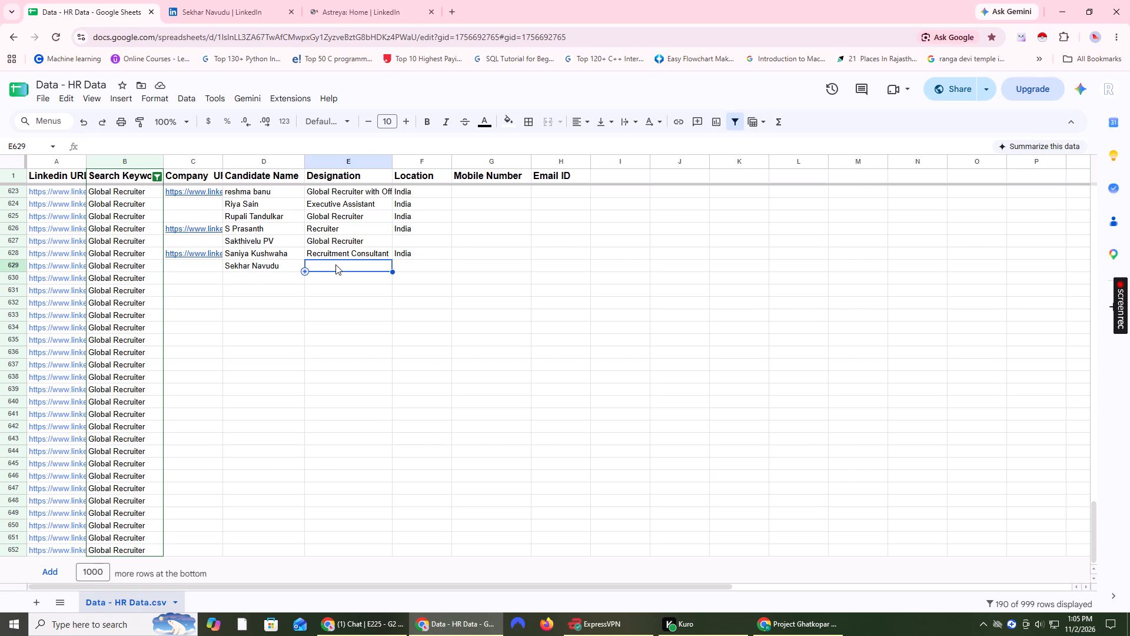
pyautogui.click(325, 289)
pyautogui.doubleClick(325, 269)
pyautogui.hotkey('ctrl', 'v')
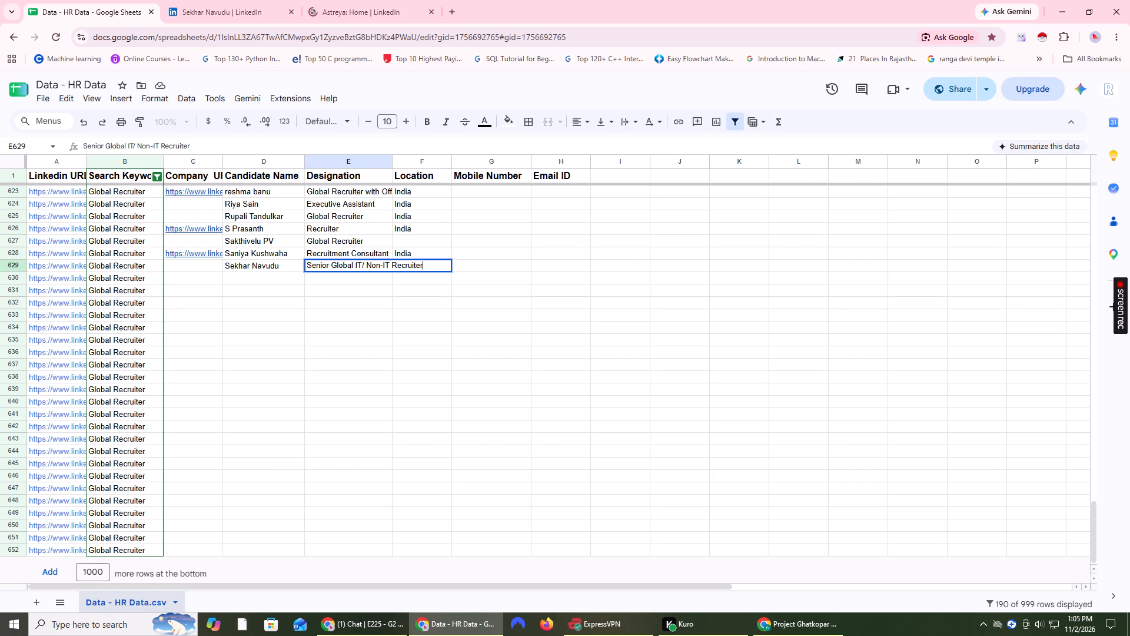
pyautogui.press('Return')
# Copy the location India from row 628 down into the Location cell of row 629.
pyautogui.click(421, 263)
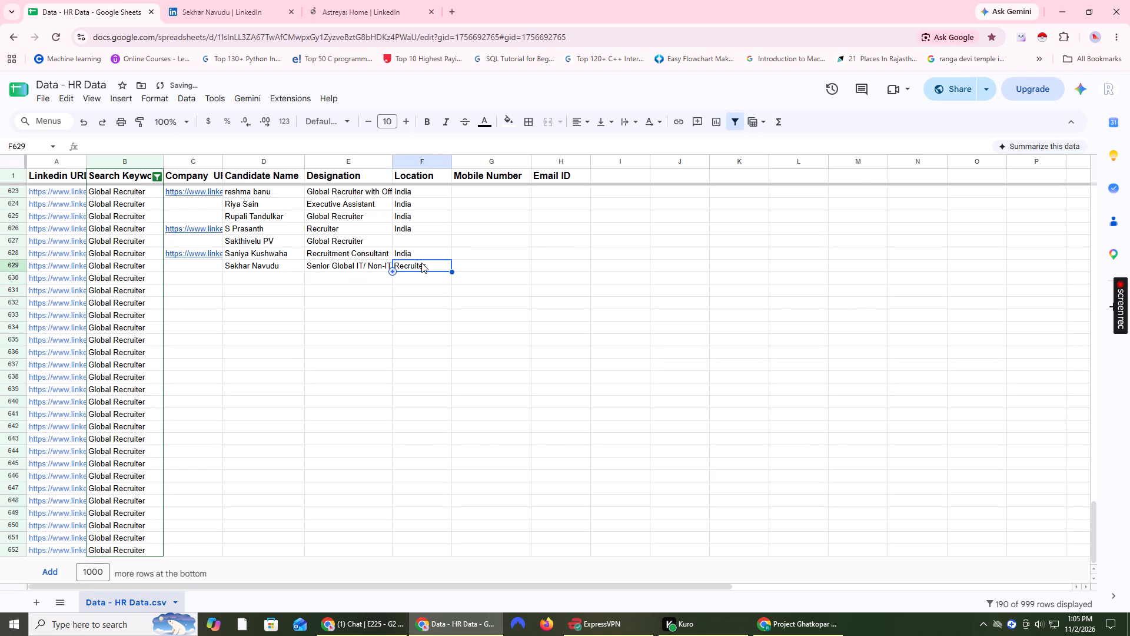
pyautogui.hotkey('shift', 'Up')
pyautogui.hotkey('ctrl', 'd')
pyautogui.click(319, 344)
# Copy the Astreya company page's web address into the Company URL cell of row 629.
pyautogui.click(403, 0)
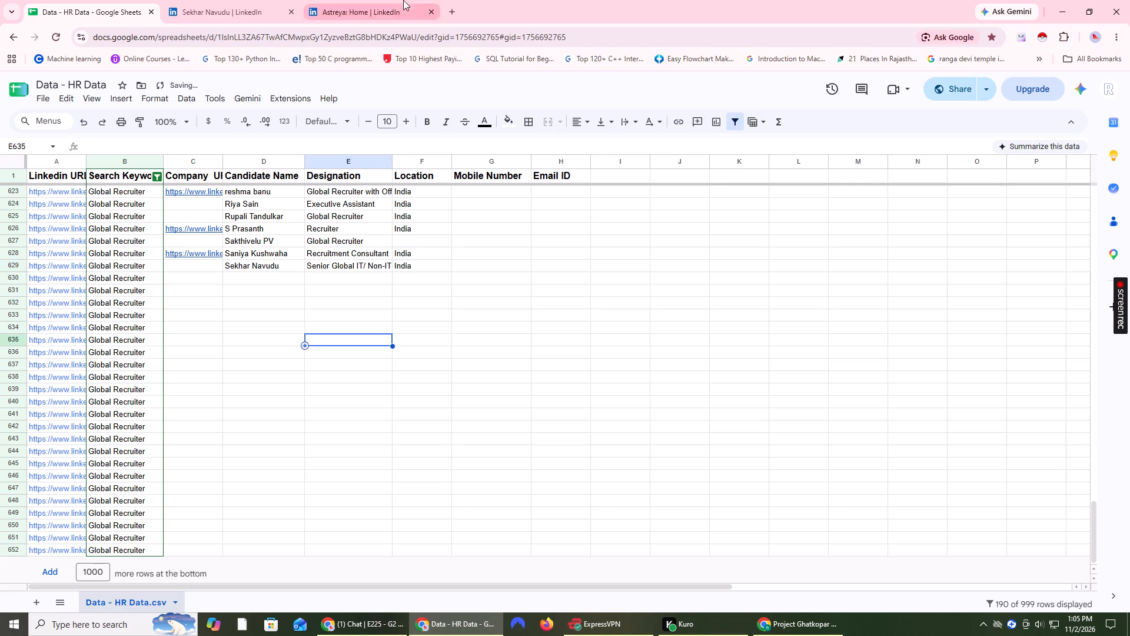
pyautogui.click(353, 37)
pyautogui.hotkey('ctrl', 'c')
pyautogui.click(120, 0)
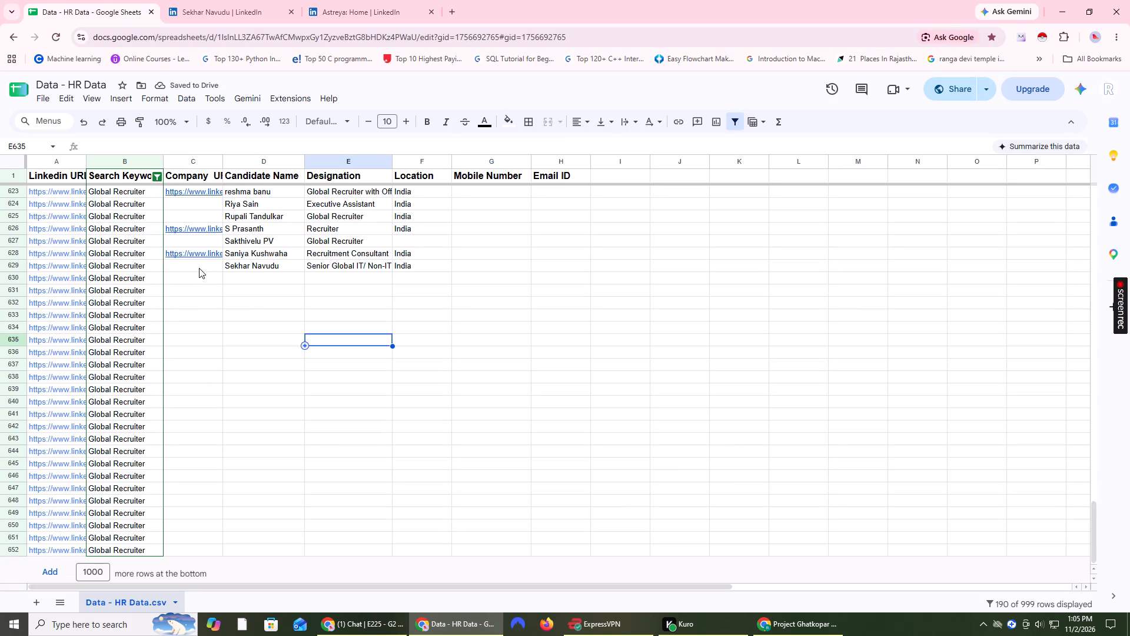
pyautogui.doubleClick(199, 268)
pyautogui.hotkey('ctrl', 'v')
pyautogui.click(191, 294)
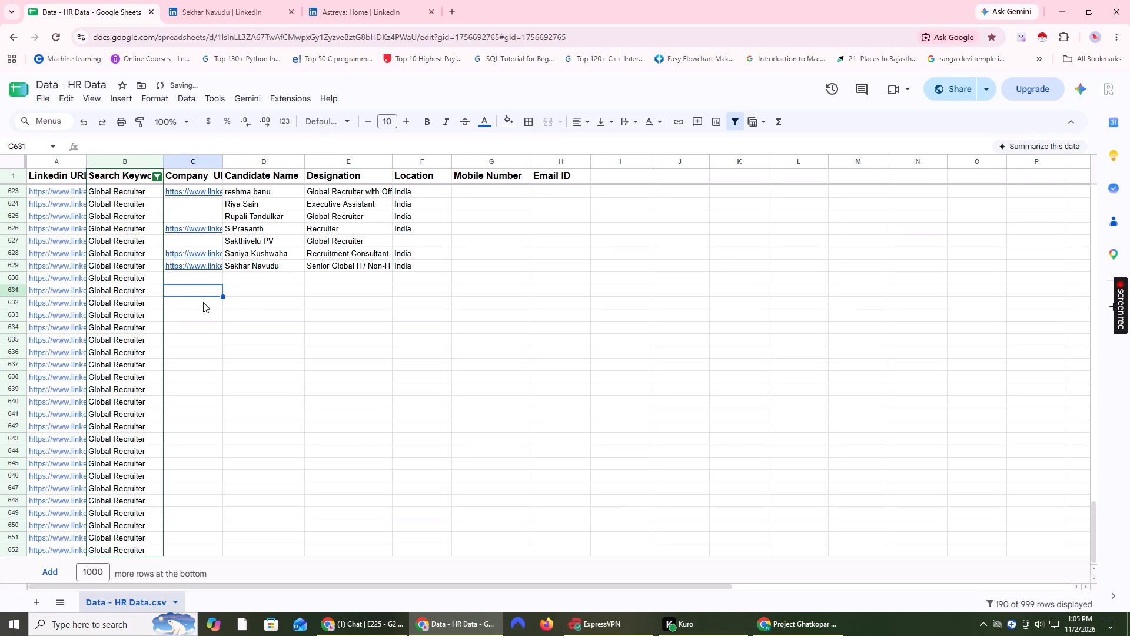
# Open the LinkedIn profile linked in row 630 and close the previous candidate's profile and the Astreya page.
pyautogui.tripleClick(56, 280)
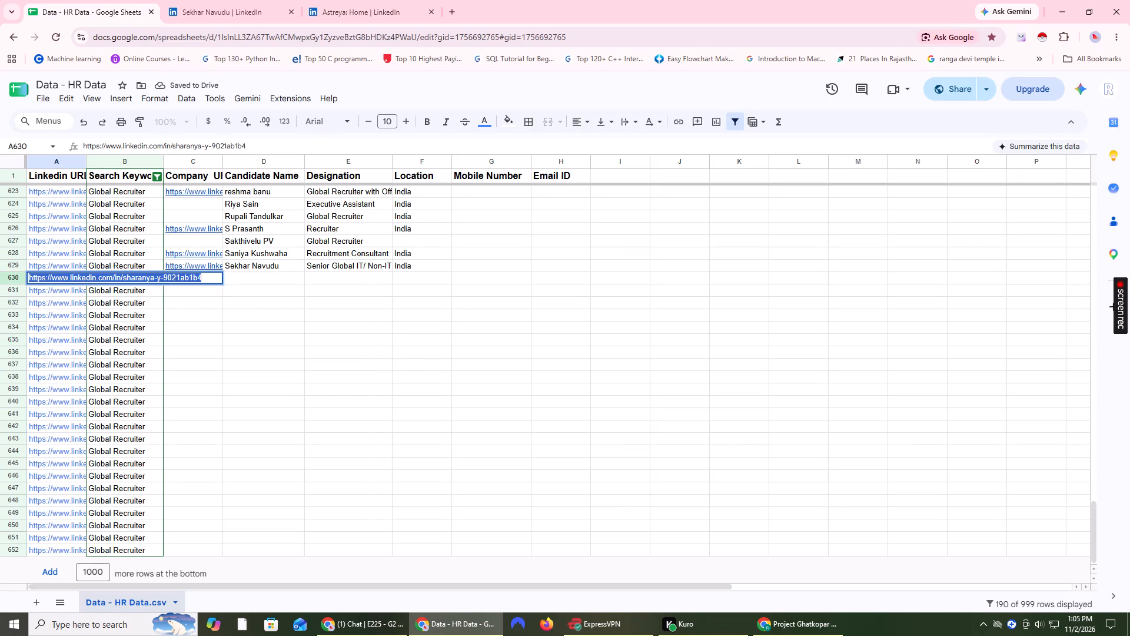
pyautogui.rightClick(56, 280)
pyautogui.click(187, 419)
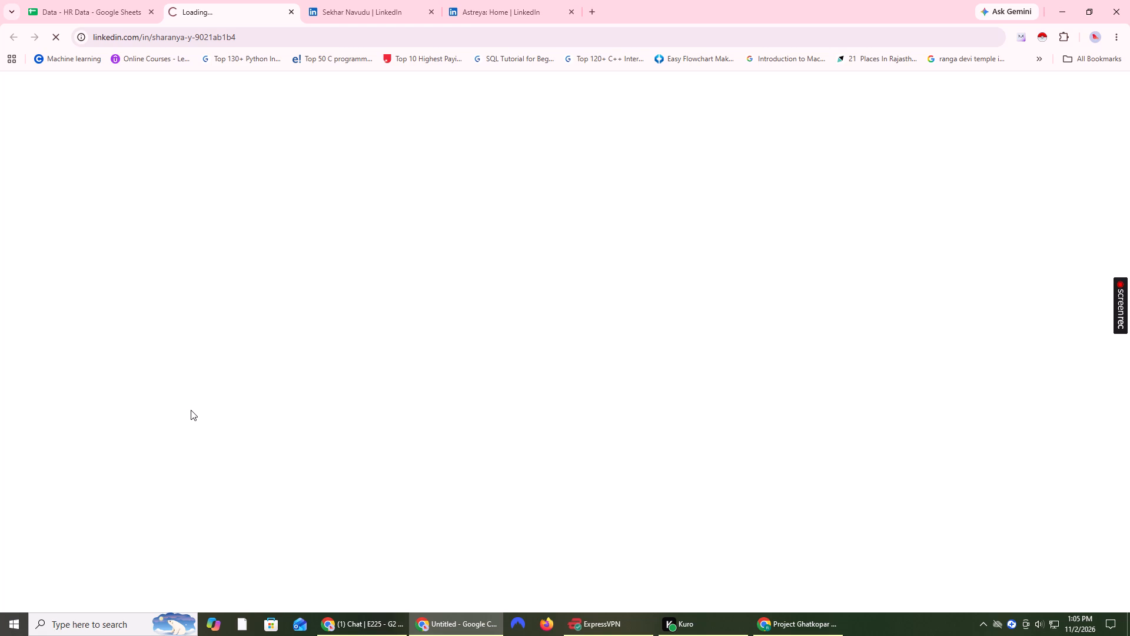
pyautogui.click(428, 8)
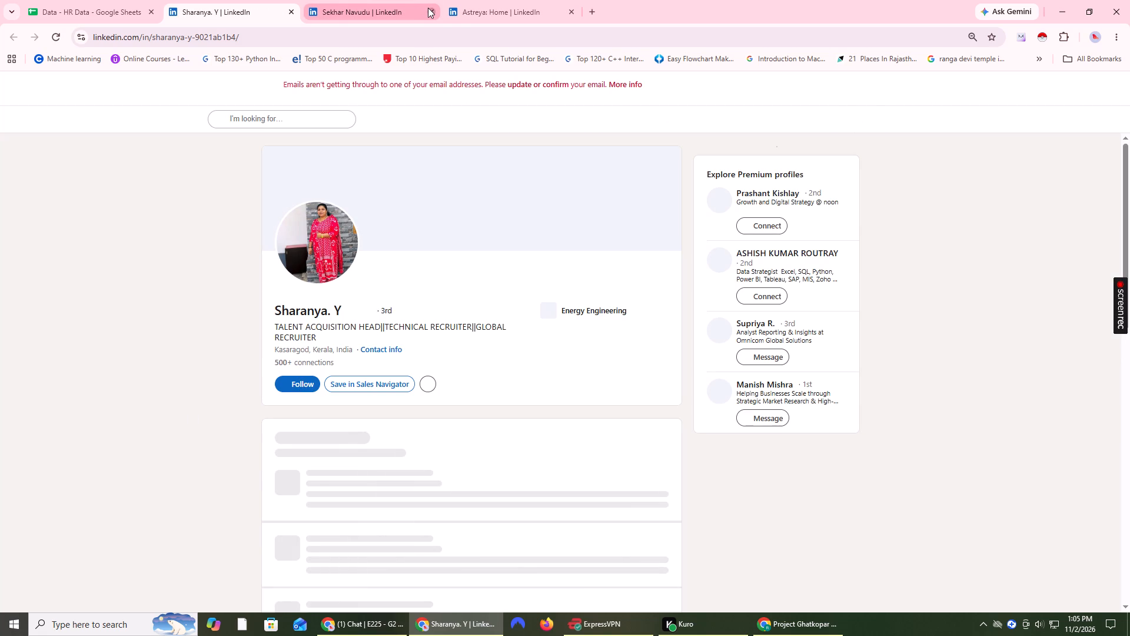
pyautogui.click(430, 8)
# Copy the candidate's name from the profile header into row 630's Candidate Name cell.
pyautogui.moveTo(269, 310); pyautogui.dragTo(296, 307)
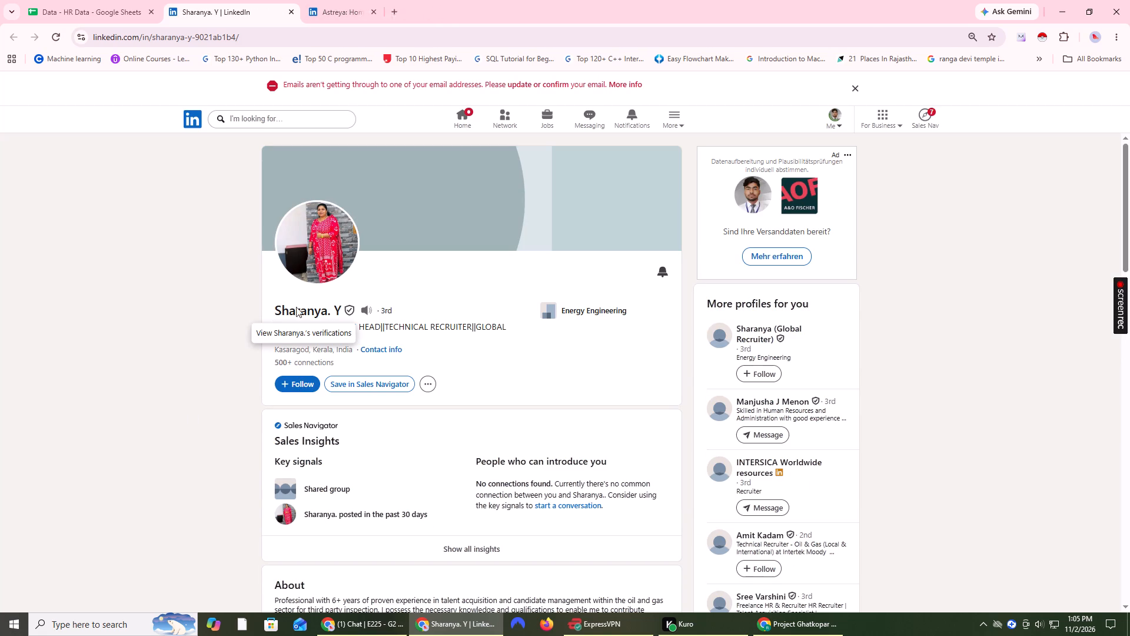
pyautogui.moveTo(296, 307); pyautogui.dragTo(342, 308)
pyautogui.hotkey('ctrl', 'c')
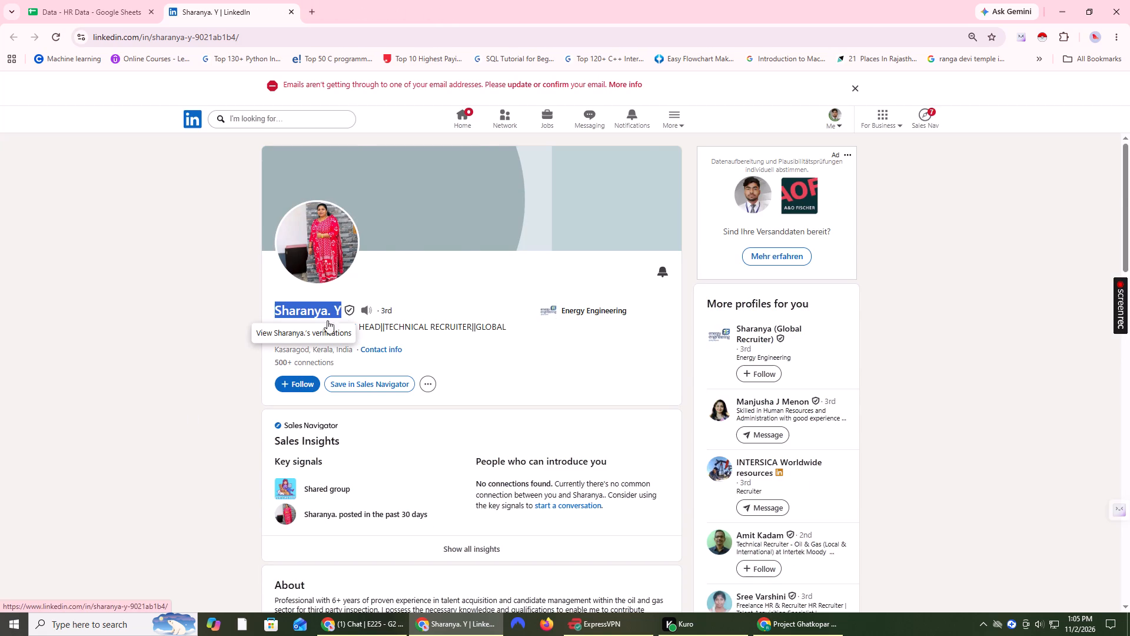
pyautogui.click(147, 0)
pyautogui.doubleClick(275, 280)
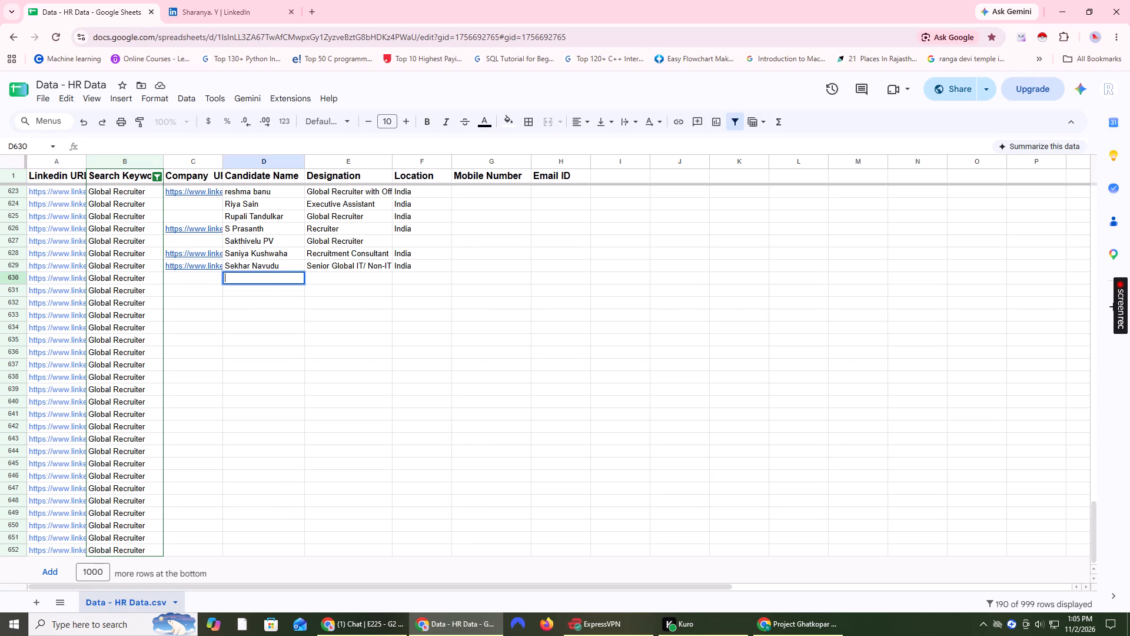
pyautogui.hotkey('ctrl', 'v')
pyautogui.click(251, 306)
# Open the Energy Engineering company page in a separate tab from the profile's Experience section.
pyautogui.click(237, 0)
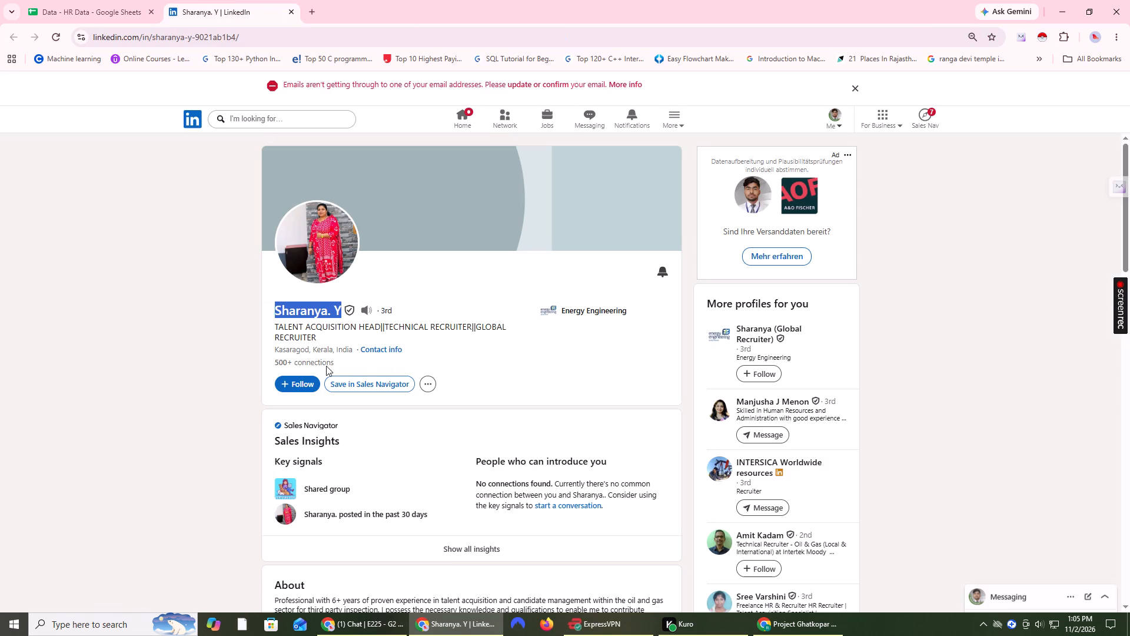
pyautogui.scroll(-10, 343, 363)
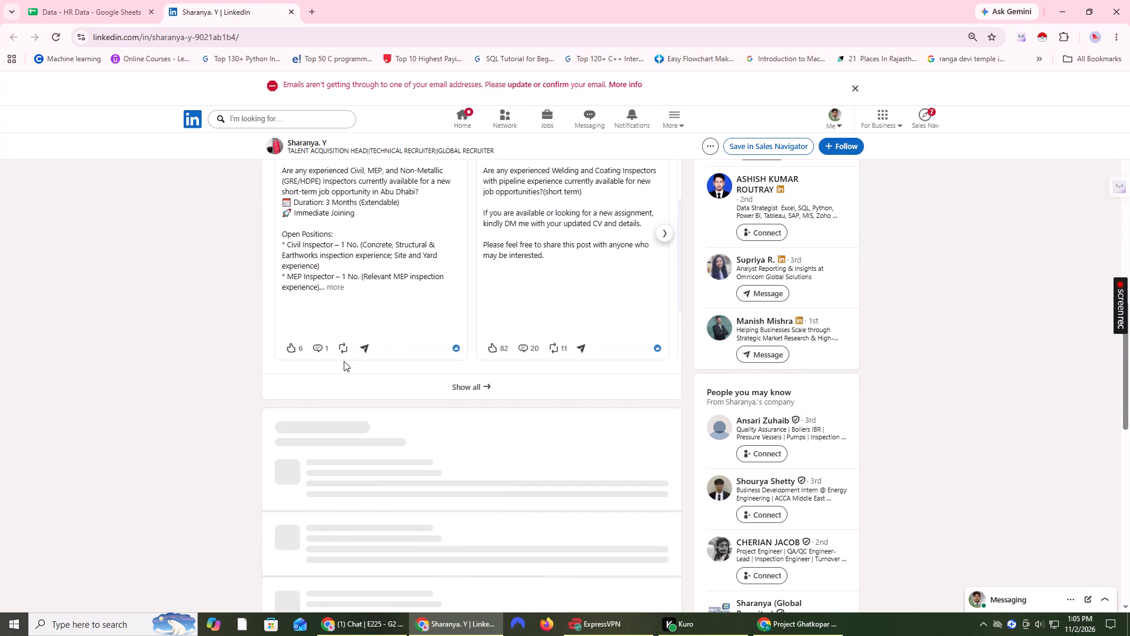
pyautogui.scroll(-2, 344, 361)
pyautogui.keyDown('ctrl'); pyautogui.click(288, 342); pyautogui.keyUp('ctrl')
# Copy the Technical Recruiter title from the profile's Experience section into row 630's Designation cell.
pyautogui.moveTo(300, 331); pyautogui.dragTo(396, 333)
pyautogui.hotkey('ctrl', 'c')
pyautogui.click(98, 0)
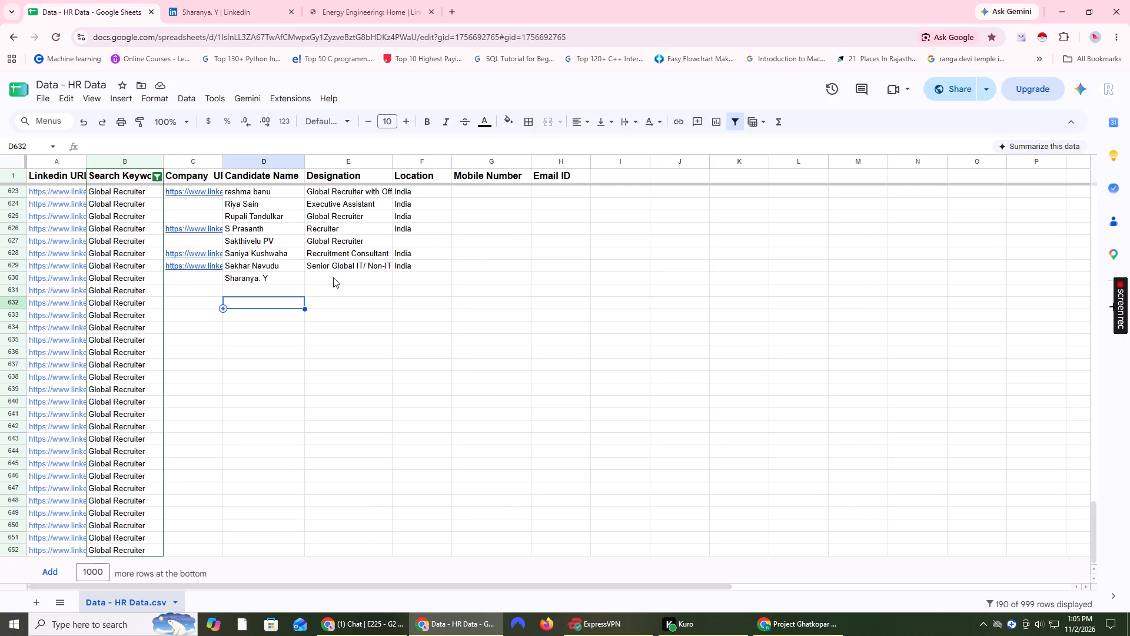
pyautogui.doubleClick(333, 277)
pyautogui.hotkey('ctrl', 'v')
# Copy the location India from row 629 down into the Location cell of row 630.
pyautogui.click(421, 280)
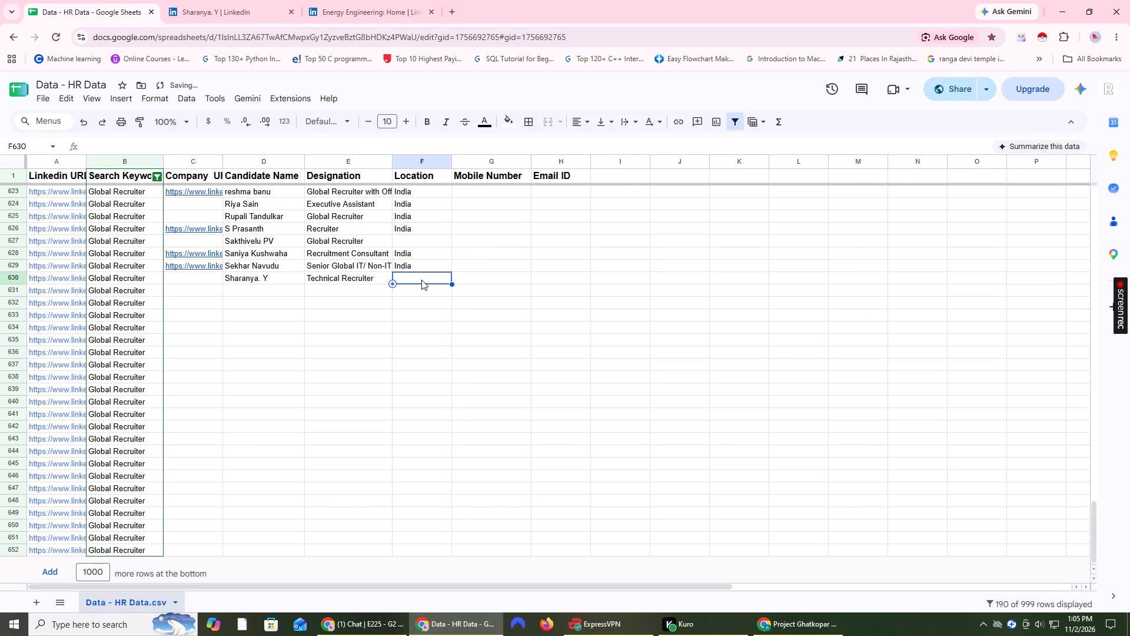
pyautogui.hotkey('shift', 'Up')
pyautogui.hotkey('ctrl', 'd')
pyautogui.click(307, 296)
# Copy the Energy Engineering company page's LinkedIn address into row 630's Company URL cell as plain text.
pyautogui.tripleClick(197, 280)
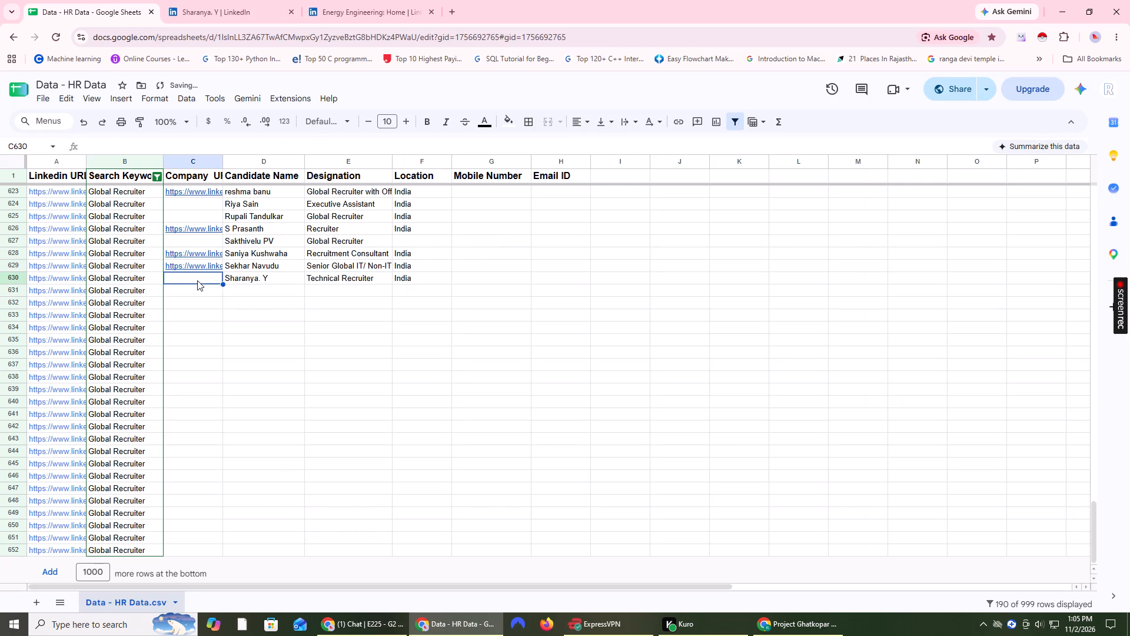
pyautogui.hotkey('ctrl', 'v')
pyautogui.click(370, 0)
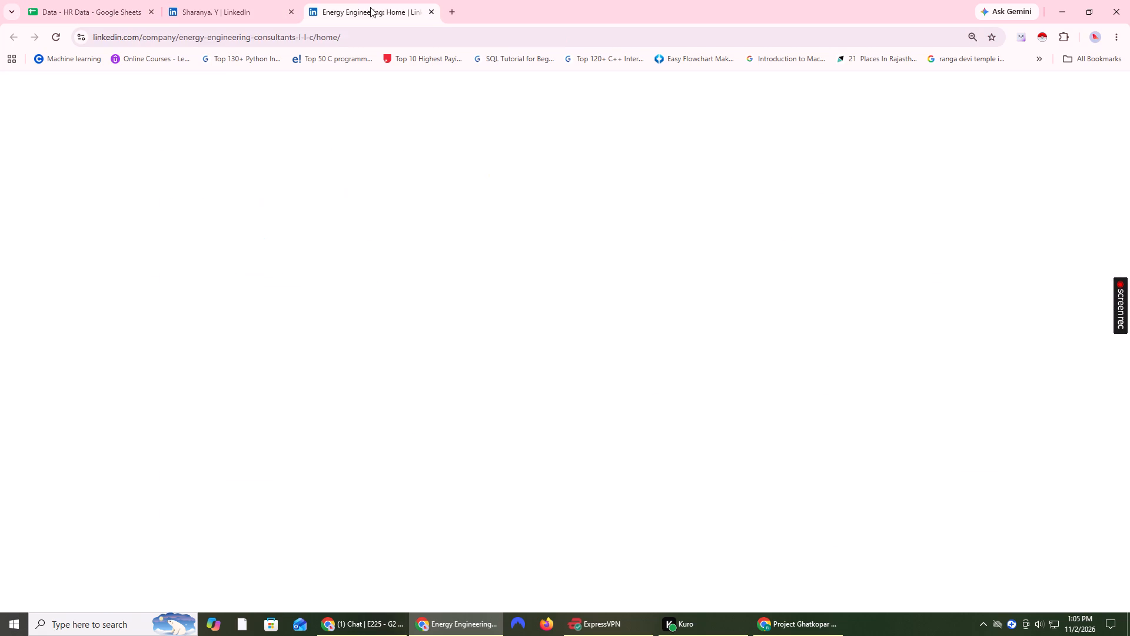
pyautogui.click(343, 34)
pyautogui.hotkey('ctrl', 'c')
pyautogui.click(72, 0)
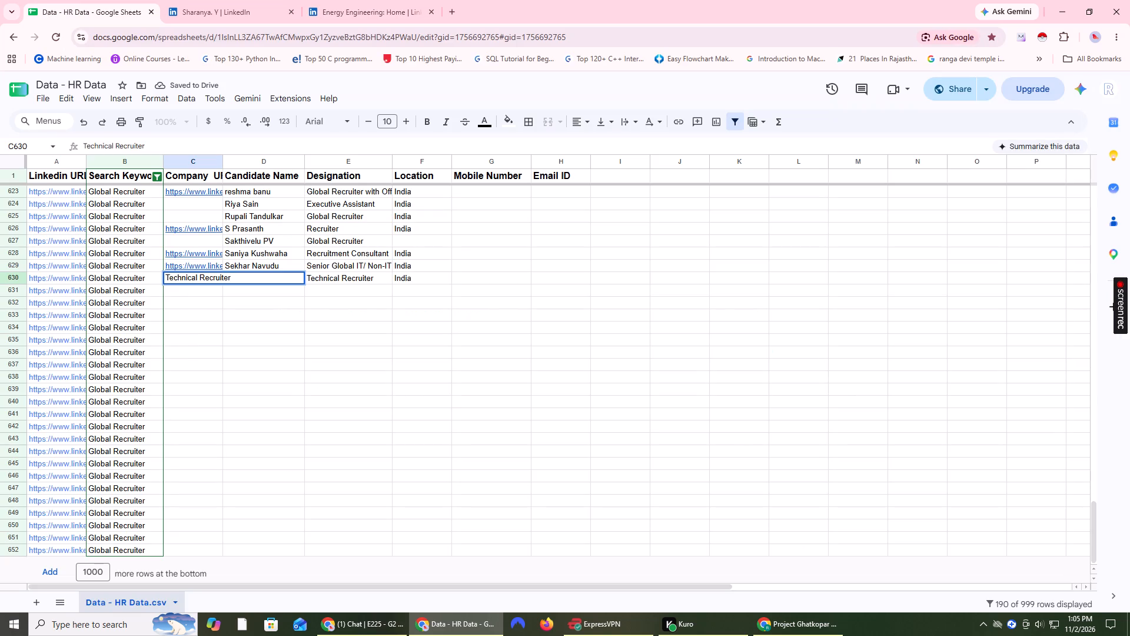
pyautogui.hotkey('ctrl', 'a')
pyautogui.hotkey('ctrl', 'shift', 'v')
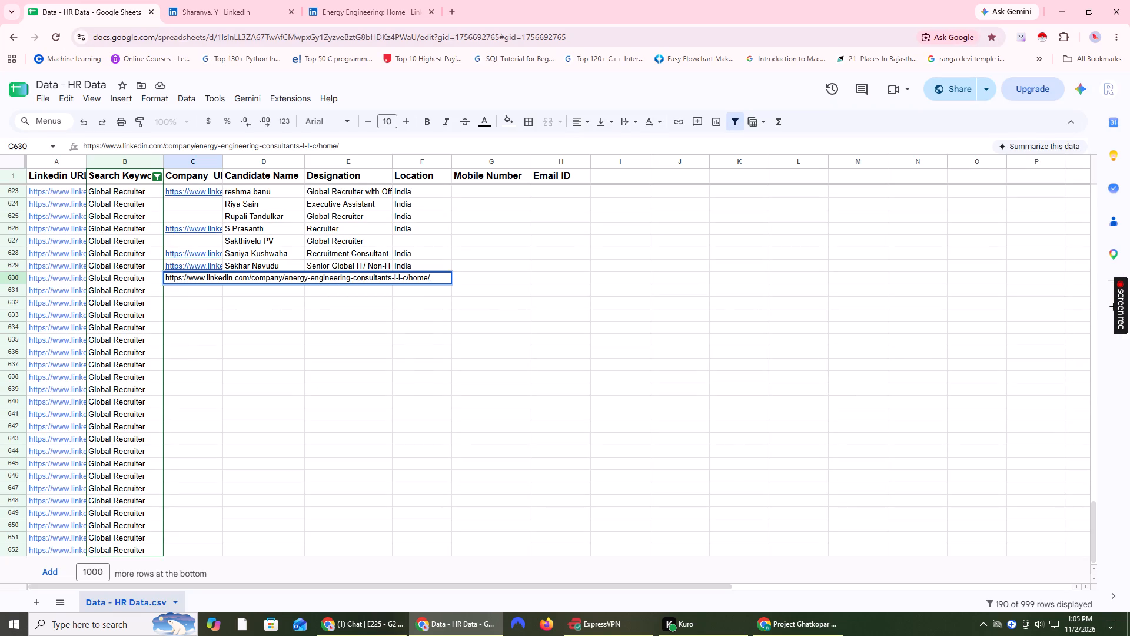
pyautogui.hotkey('ctrl', 'a')
pyautogui.hotkey('ctrl', 'shift', 'v')
pyautogui.press('Return')
pyautogui.click(390, 426)
# Switch to the Project Ghatkopar spreadsheet window, open a new incognito window from it, and return to the Contact Us LT Ads sheet.
pyautogui.click(853, 624)
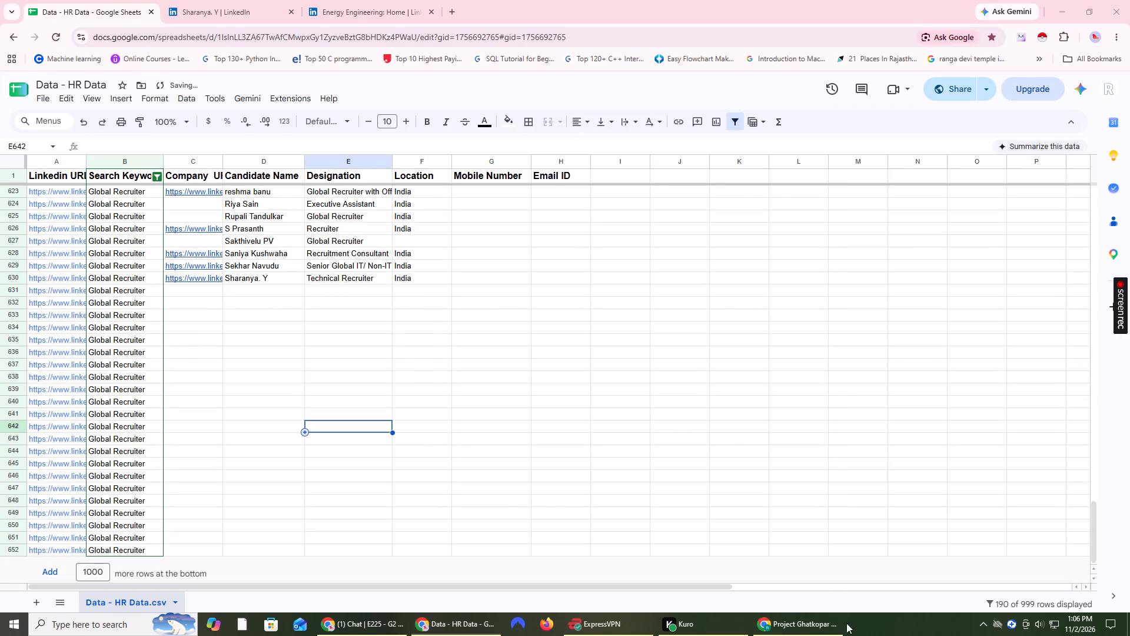
pyautogui.click(818, 632)
pyautogui.click(659, 373)
pyautogui.hotkey('ctrl', 'shift', 'n')
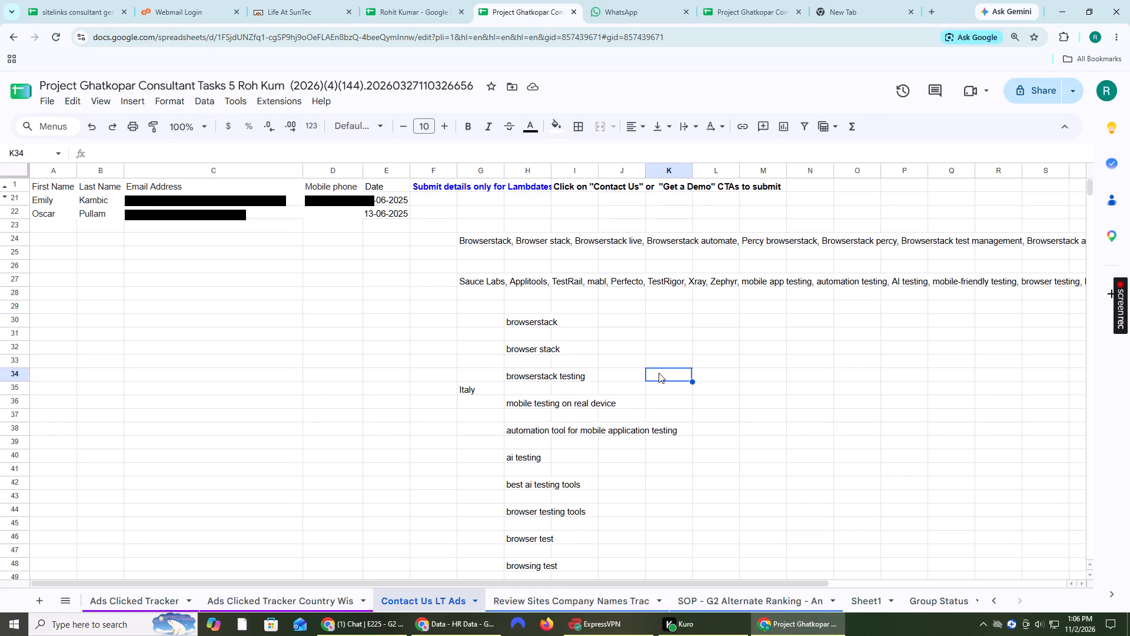
pyautogui.click(799, 635)
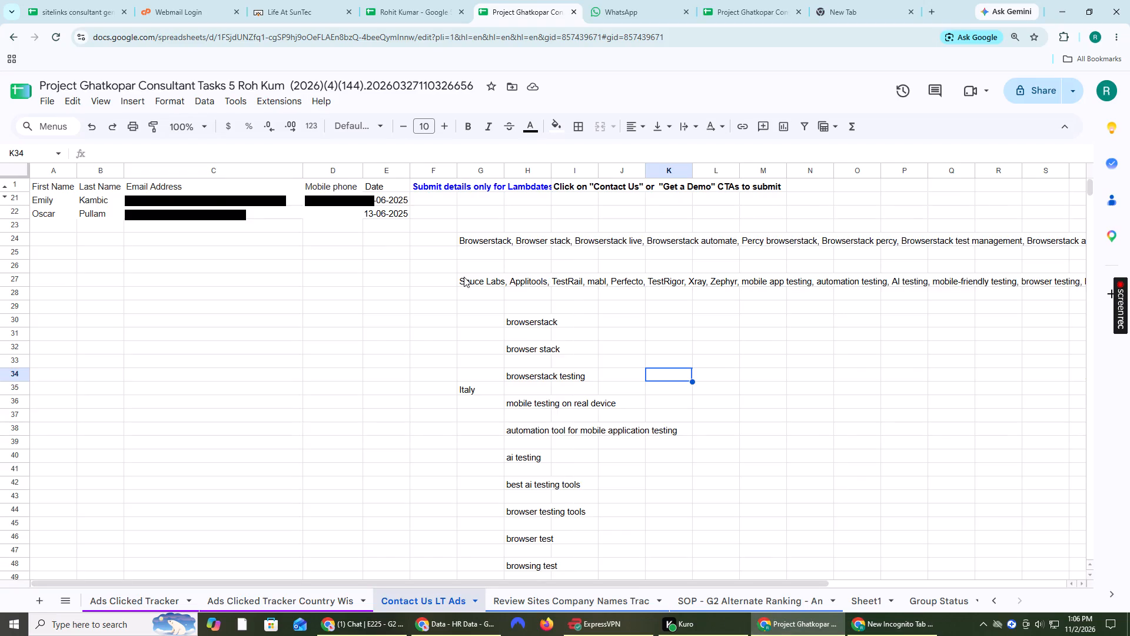
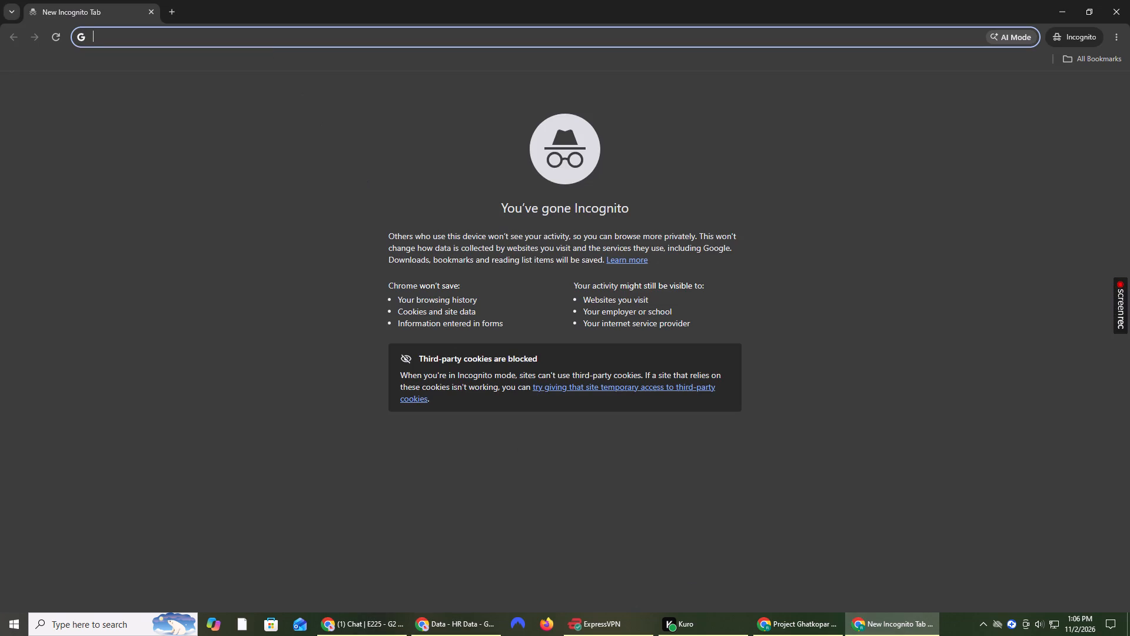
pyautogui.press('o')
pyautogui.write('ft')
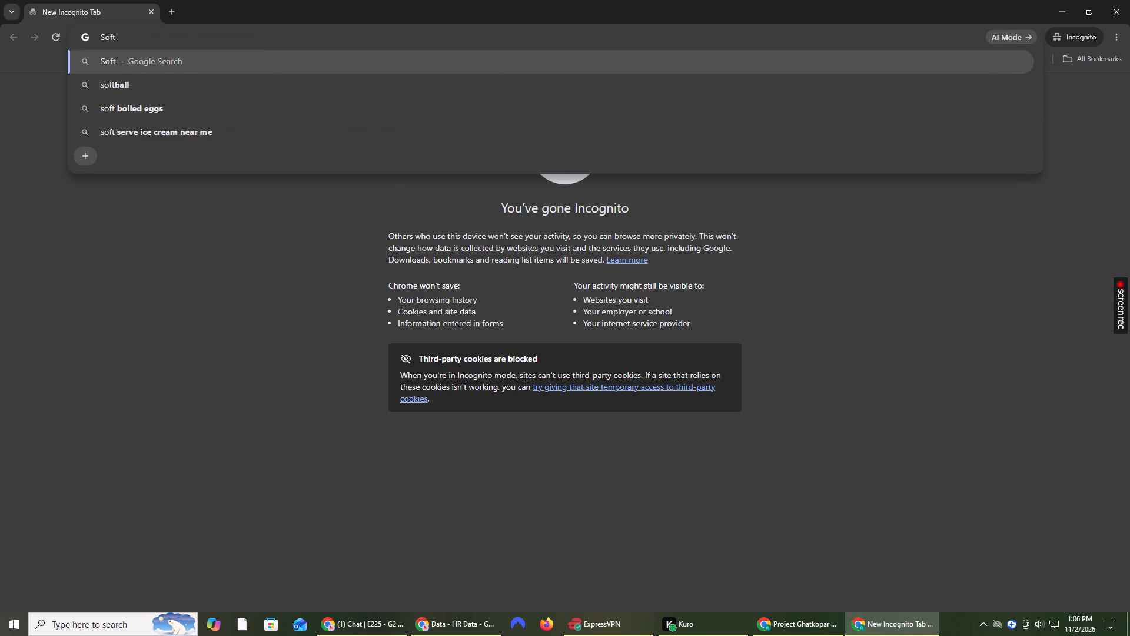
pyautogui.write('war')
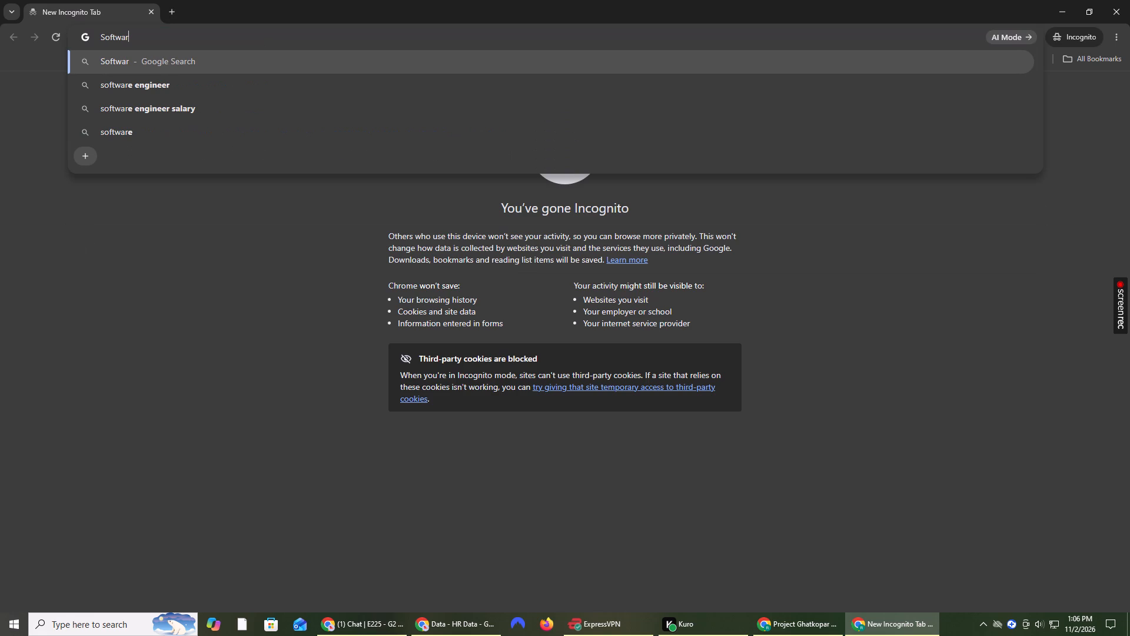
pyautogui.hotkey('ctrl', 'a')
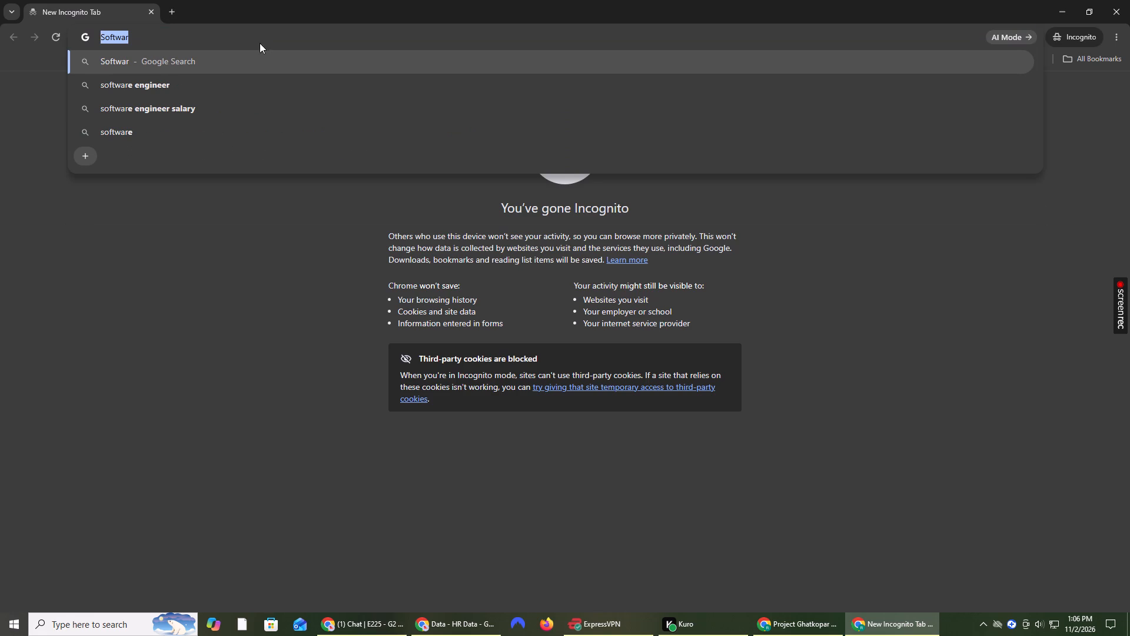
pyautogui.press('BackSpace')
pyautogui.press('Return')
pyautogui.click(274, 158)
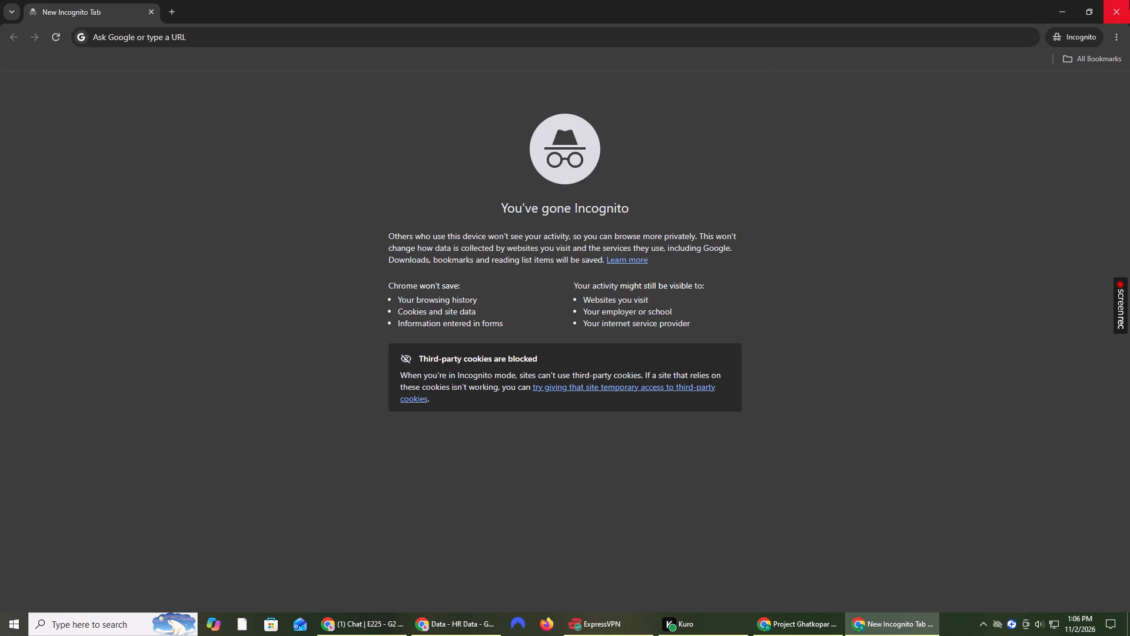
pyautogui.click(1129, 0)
# Return to the HR Data spreadsheet and open the LinkedIn profile linked in row 631 in a new tab.
pyautogui.click(443, 302)
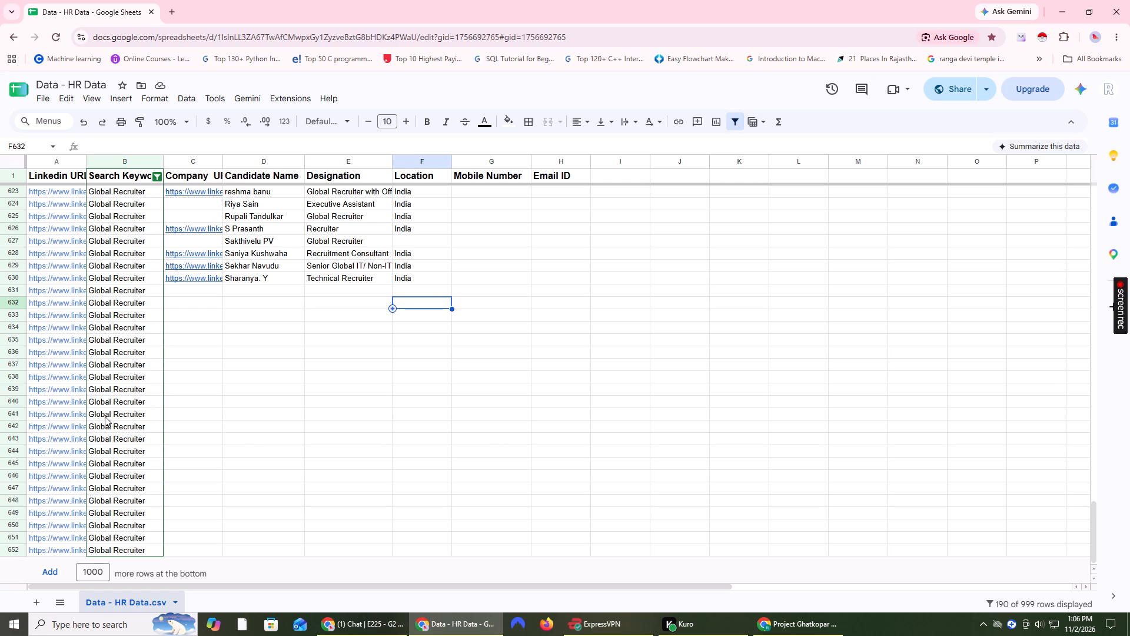
pyautogui.click(493, 449)
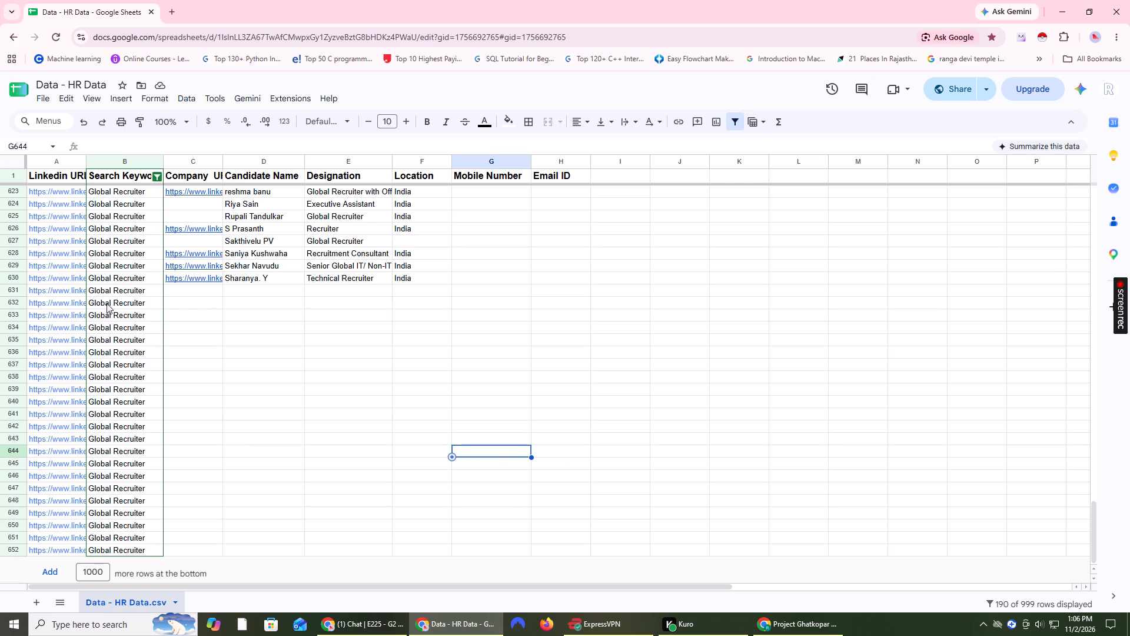
pyautogui.click(61, 293)
pyautogui.doubleClick(66, 290)
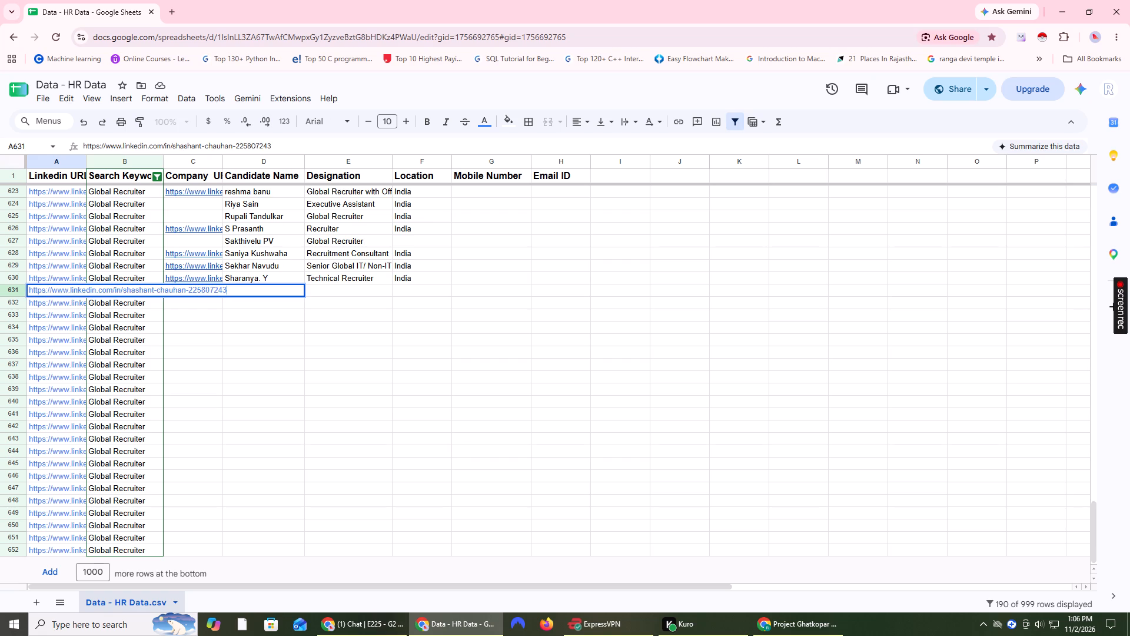
pyautogui.doubleClick(66, 290)
pyautogui.rightClick(66, 290)
pyautogui.click(230, 422)
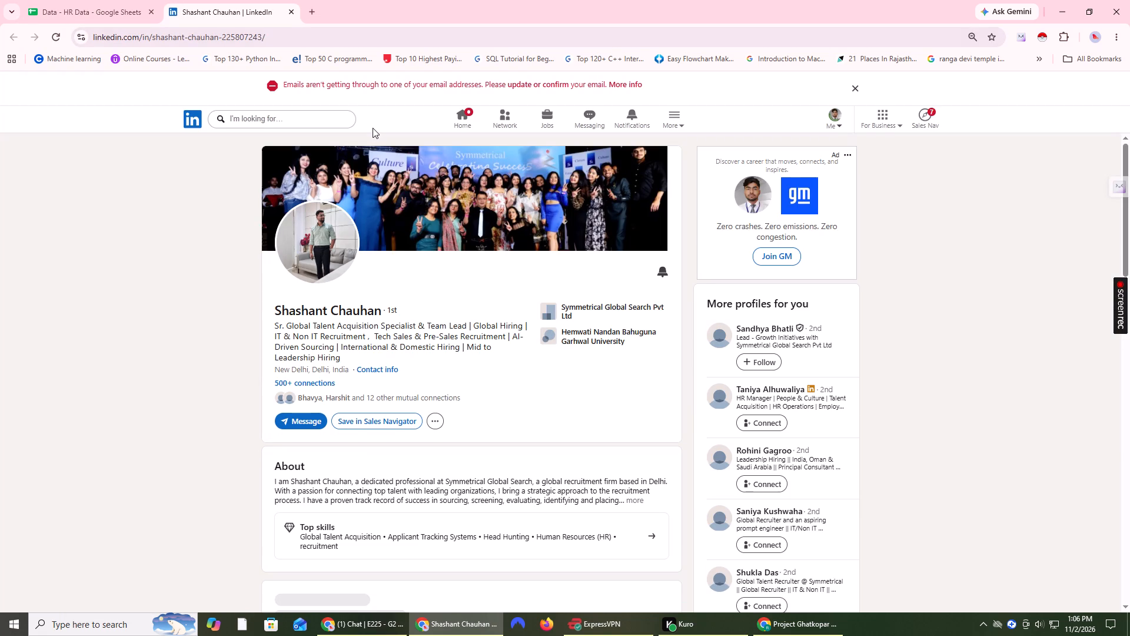
# Copy the candidate's name from the profile heading into row 631's Candidate Name cell.
pyautogui.moveTo(271, 305); pyautogui.dragTo(273, 306)
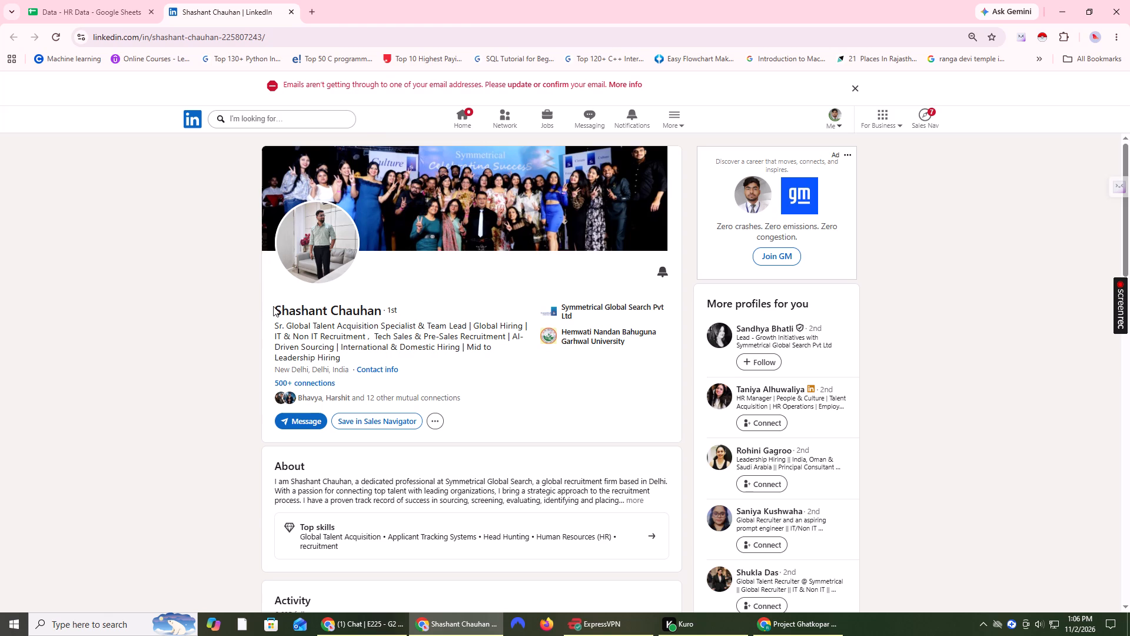
pyautogui.moveTo(273, 306); pyautogui.dragTo(380, 313)
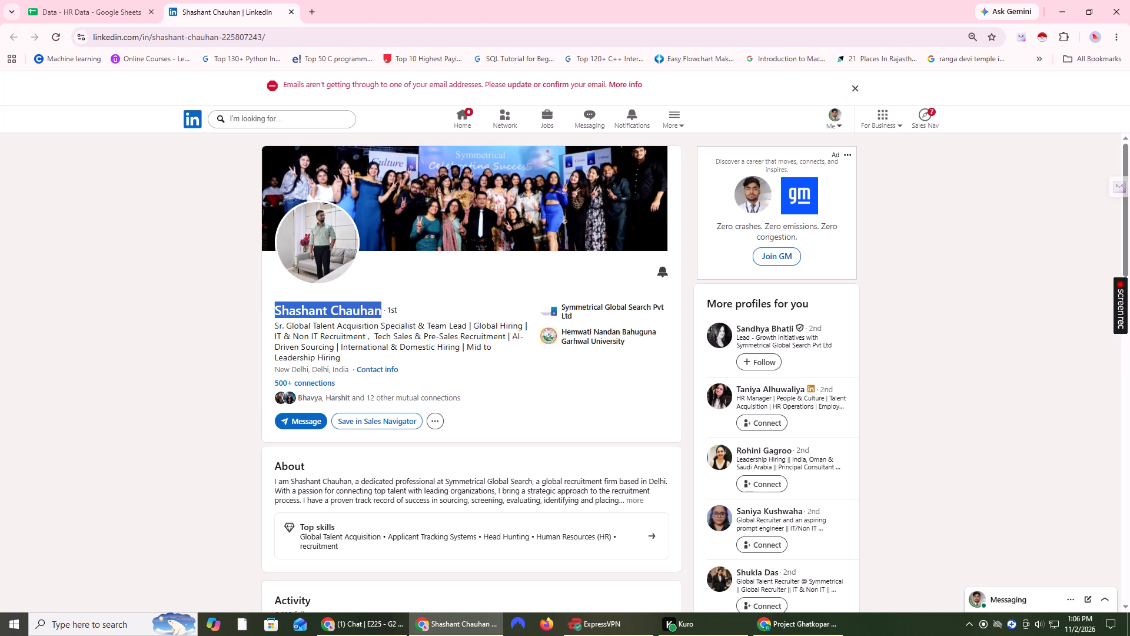
pyautogui.hotkey('ctrl', 'c')
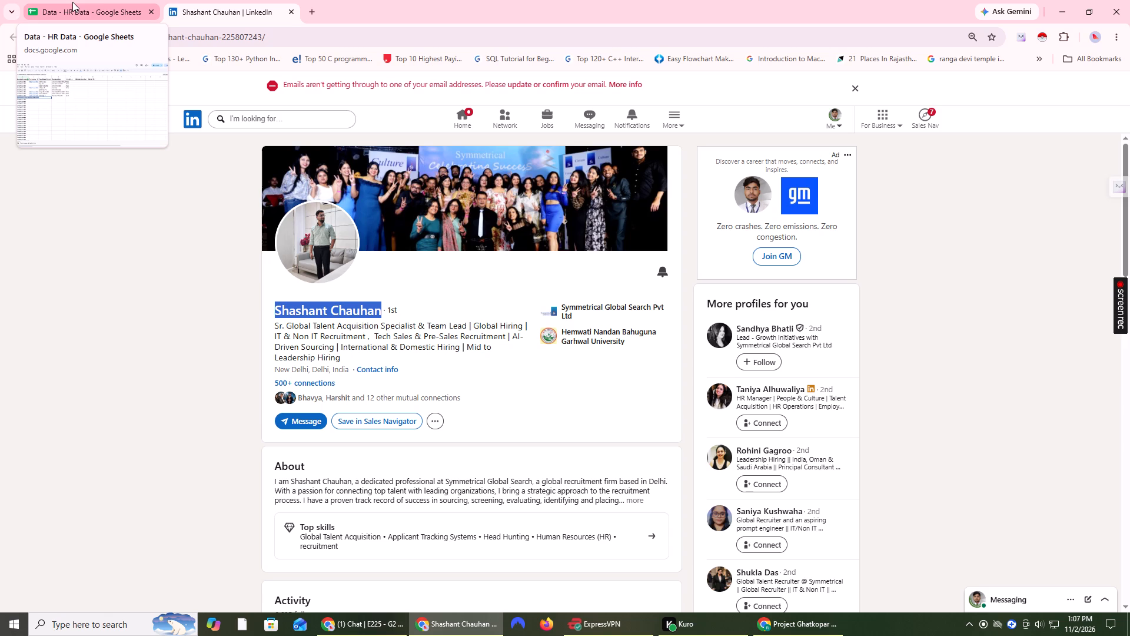
pyautogui.click(72, 2)
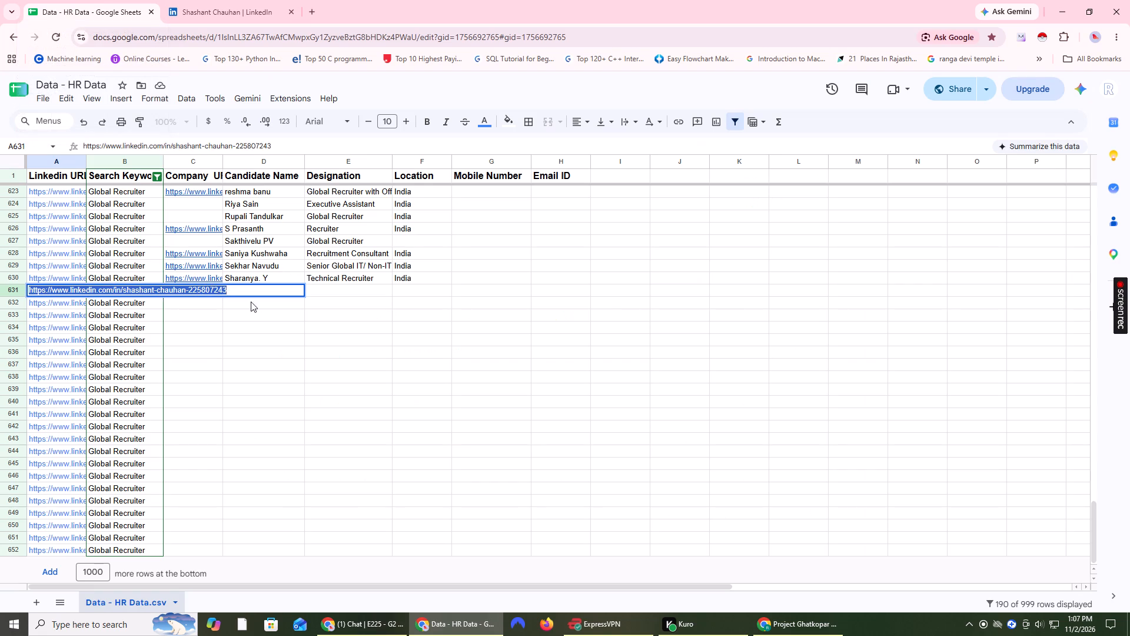
pyautogui.click(281, 351)
pyautogui.doubleClick(240, 293)
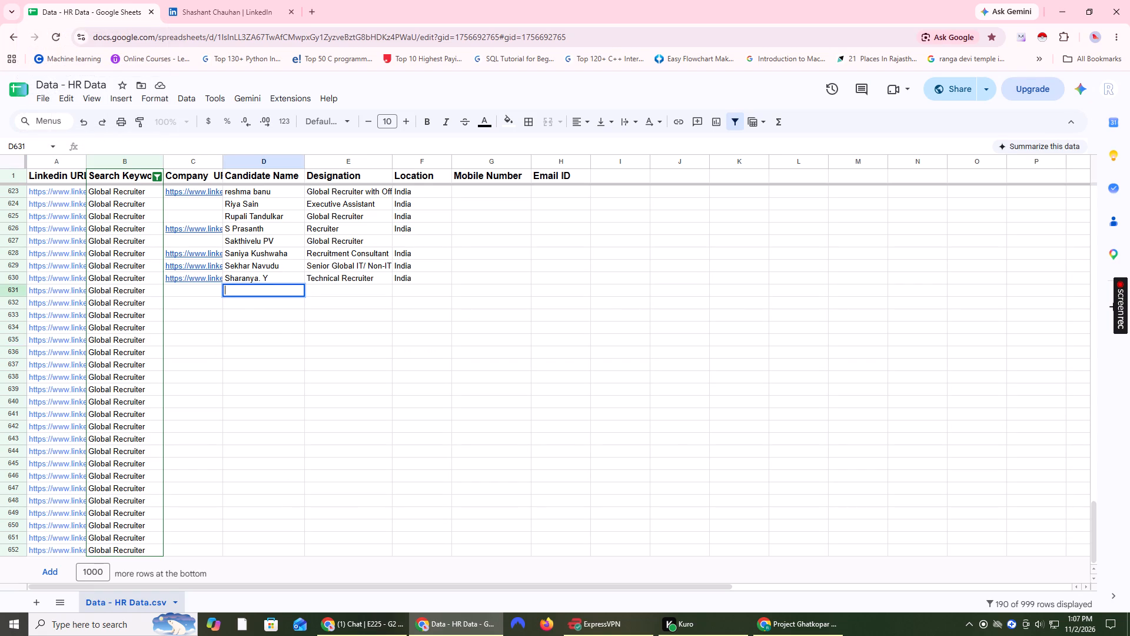
pyautogui.hotkey('ctrl', 'v')
pyautogui.press('Return')
pyautogui.click(295, 483)
# Open the current employer's page from Experience and copy the title Sr. Global Talent Acquisition Specialist & Team Lead into row 631's Designation cell.
pyautogui.click(216, 0)
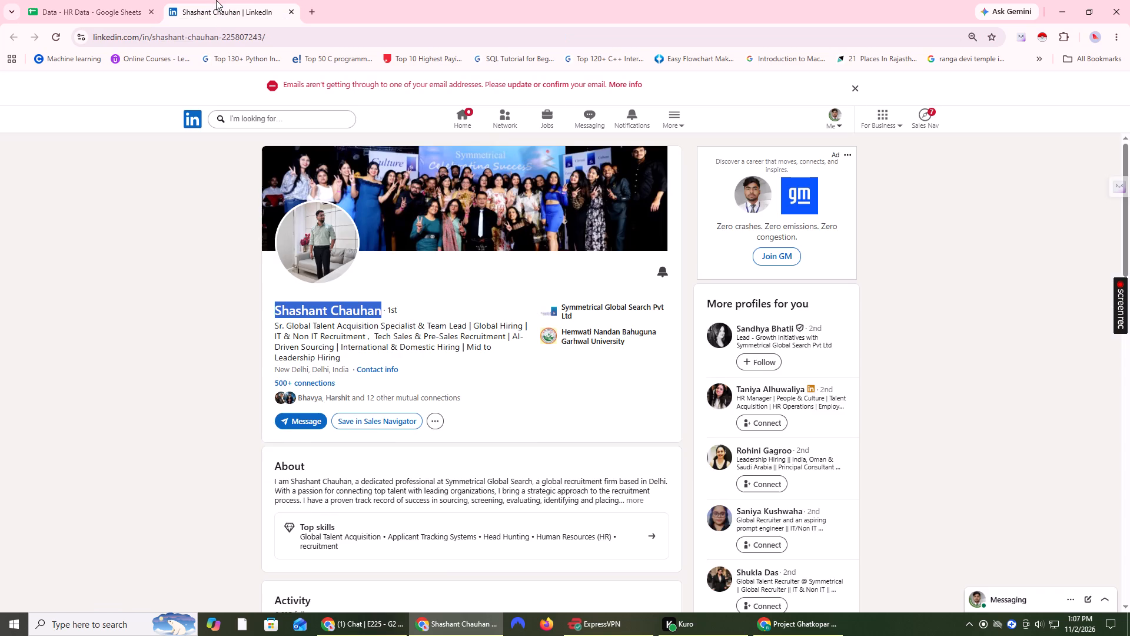
pyautogui.scroll(-16, 380, 399)
pyautogui.scroll(1, 380, 398)
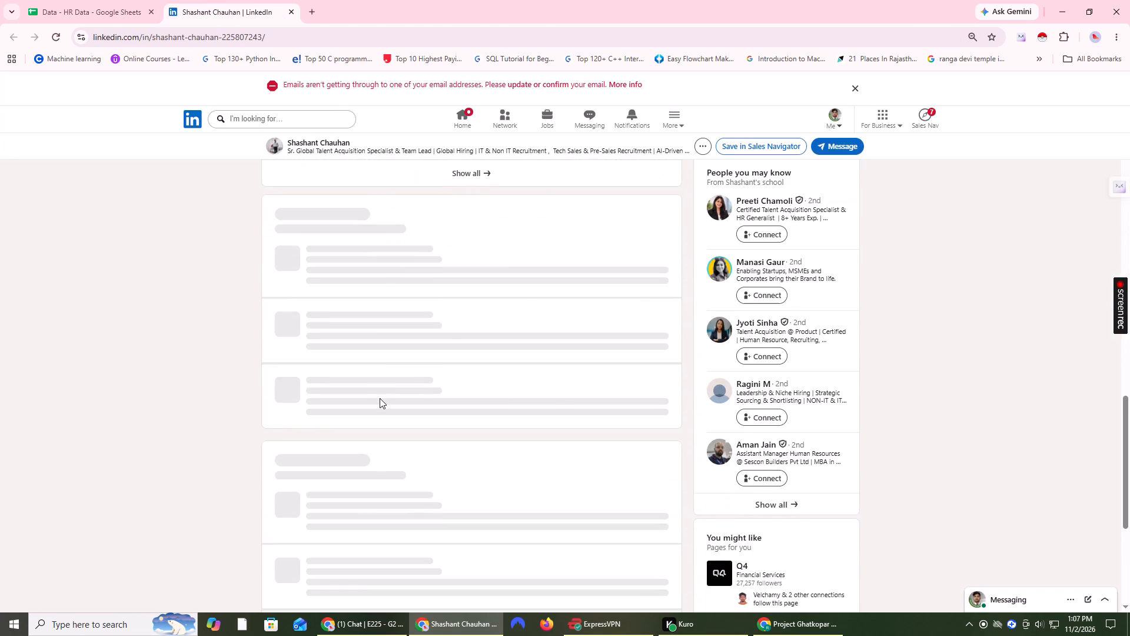
pyautogui.scroll(2, 399, 416)
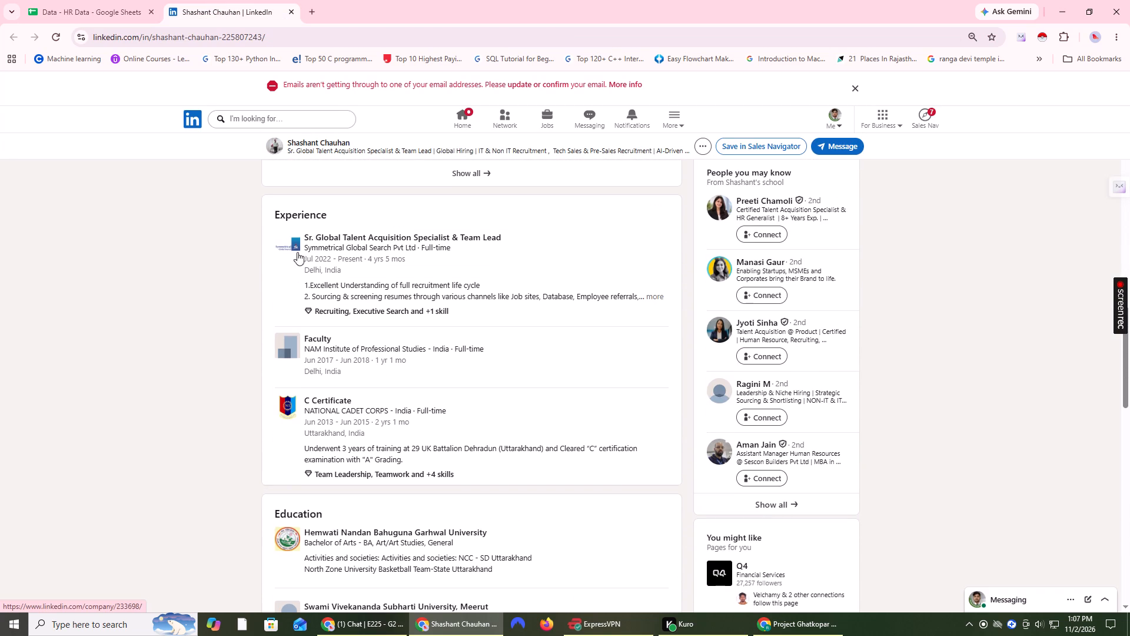
pyautogui.keyDown('ctrl'); pyautogui.click(291, 233); pyautogui.keyUp('ctrl')
pyautogui.moveTo(303, 235); pyautogui.dragTo(364, 236)
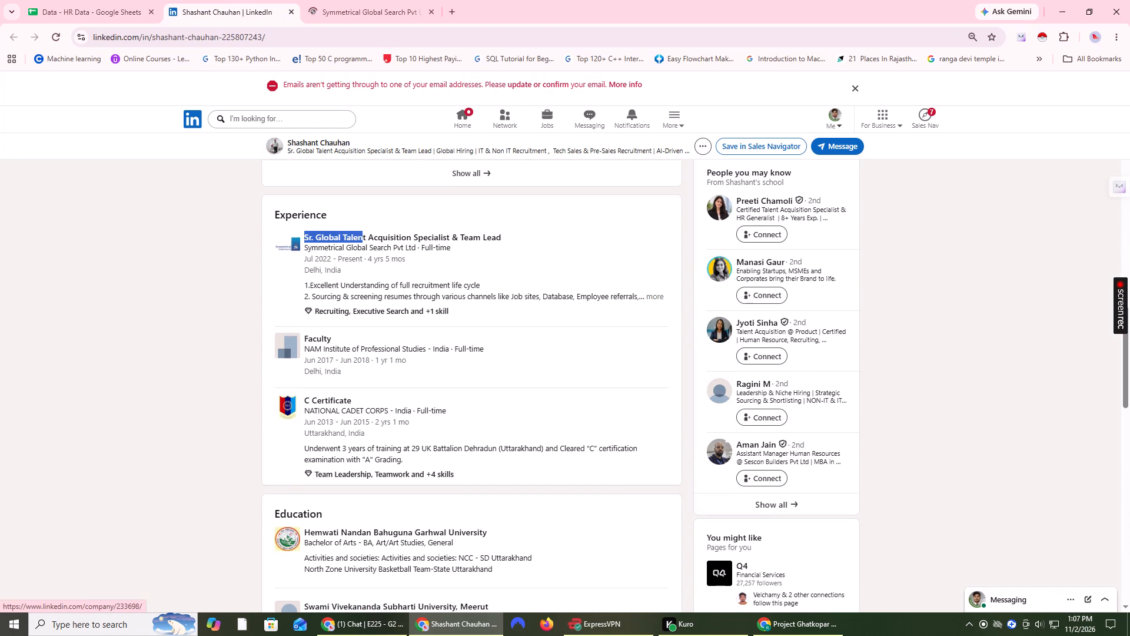
pyautogui.moveTo(364, 236); pyautogui.dragTo(511, 235)
pyautogui.hotkey('ctrl', 'c')
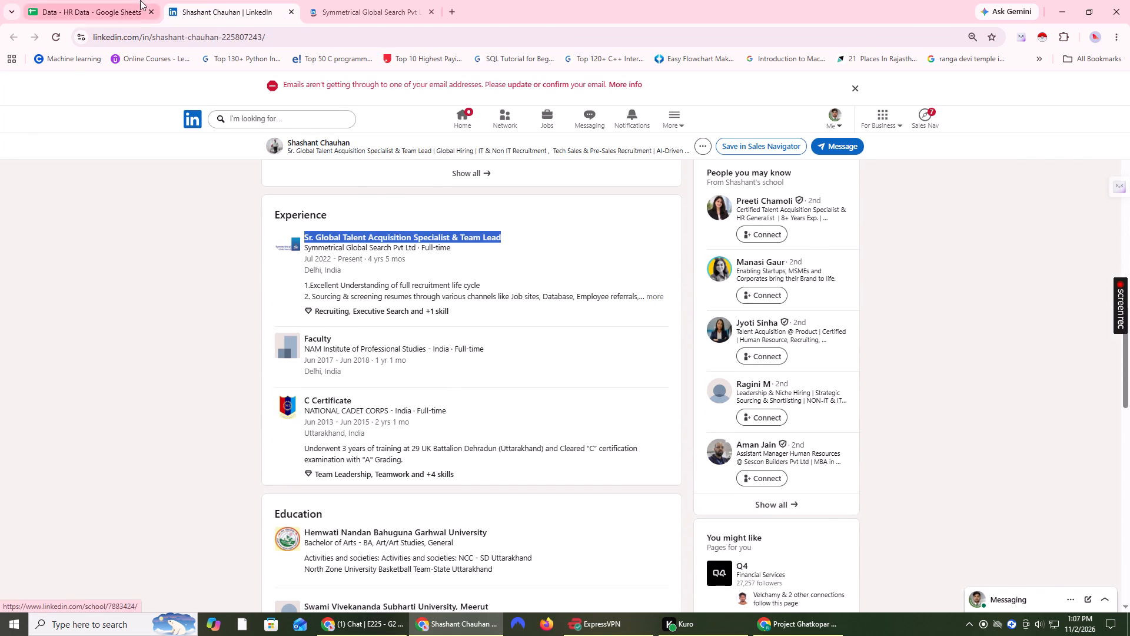
pyautogui.click(104, 0)
pyautogui.tripleClick(334, 294)
pyautogui.hotkey('ctrl', 'v')
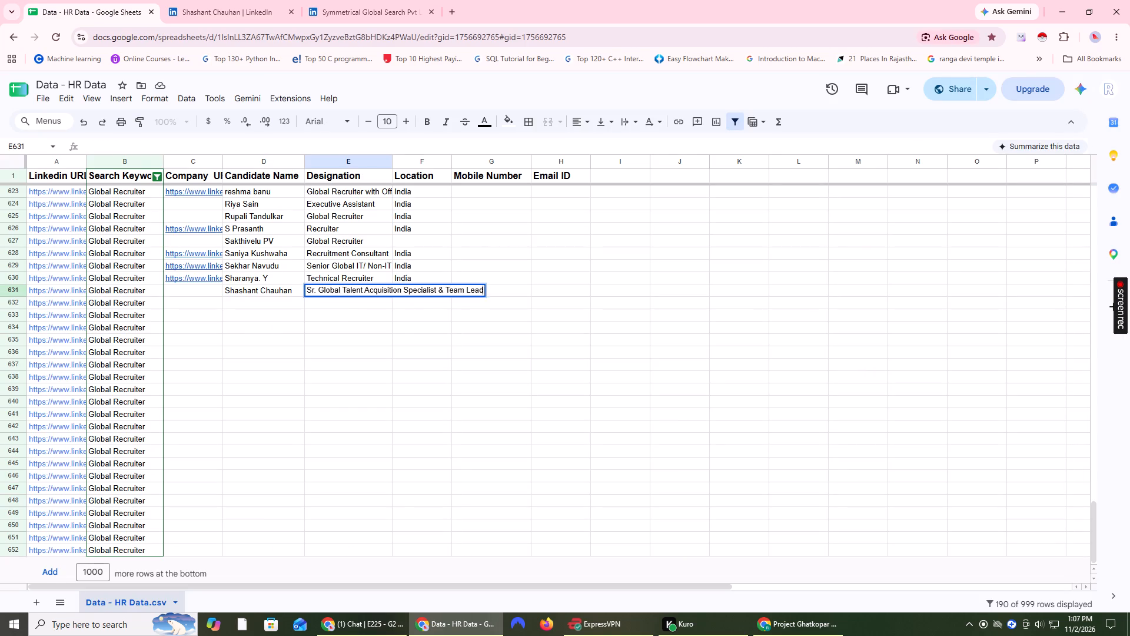
pyautogui.click(320, 331)
# Copy the Symmetrical Global Search Pvt Ltd company page's LinkedIn address into row 631's Company URL cell.
pyautogui.click(354, 0)
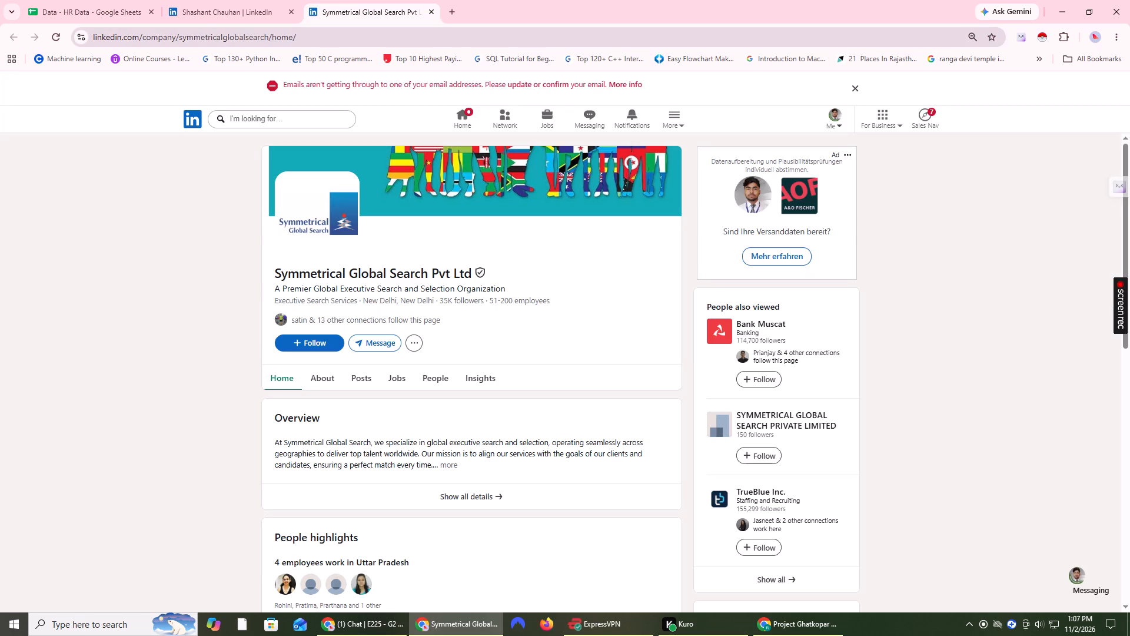
pyautogui.click(311, 40)
pyautogui.hotkey('ctrl', 'c')
pyautogui.click(86, 0)
pyautogui.click(211, 299)
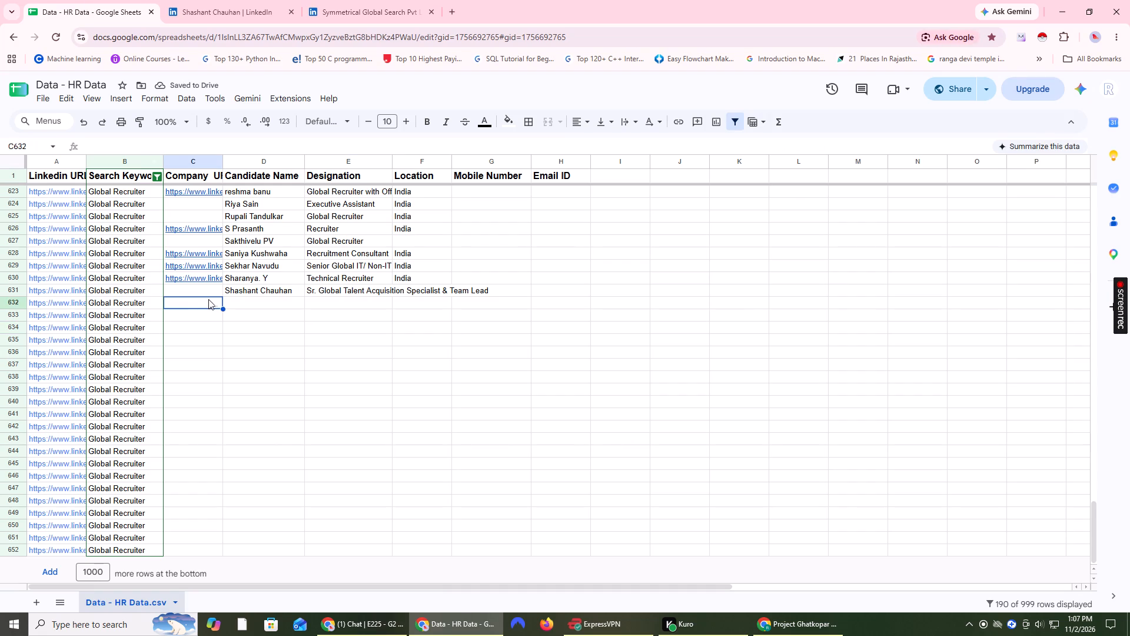
pyautogui.click(199, 293)
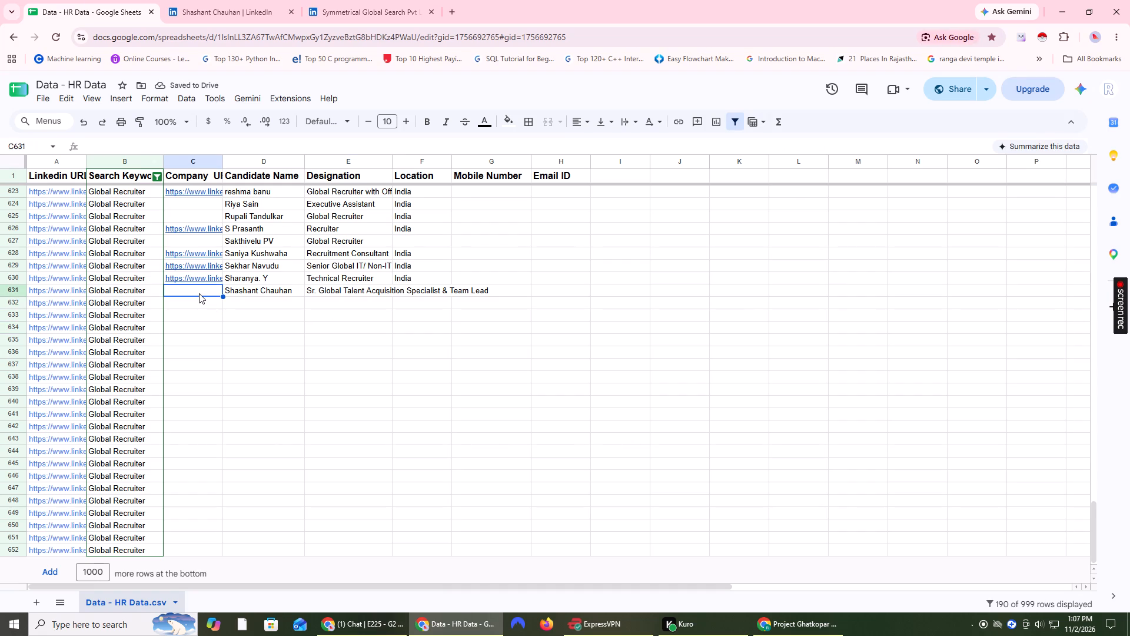
pyautogui.hotkey('ctrl', 'v')
pyautogui.click(450, 305)
# Copy the location India from row 630 down into the Location cell of row 631.
pyautogui.click(398, 289)
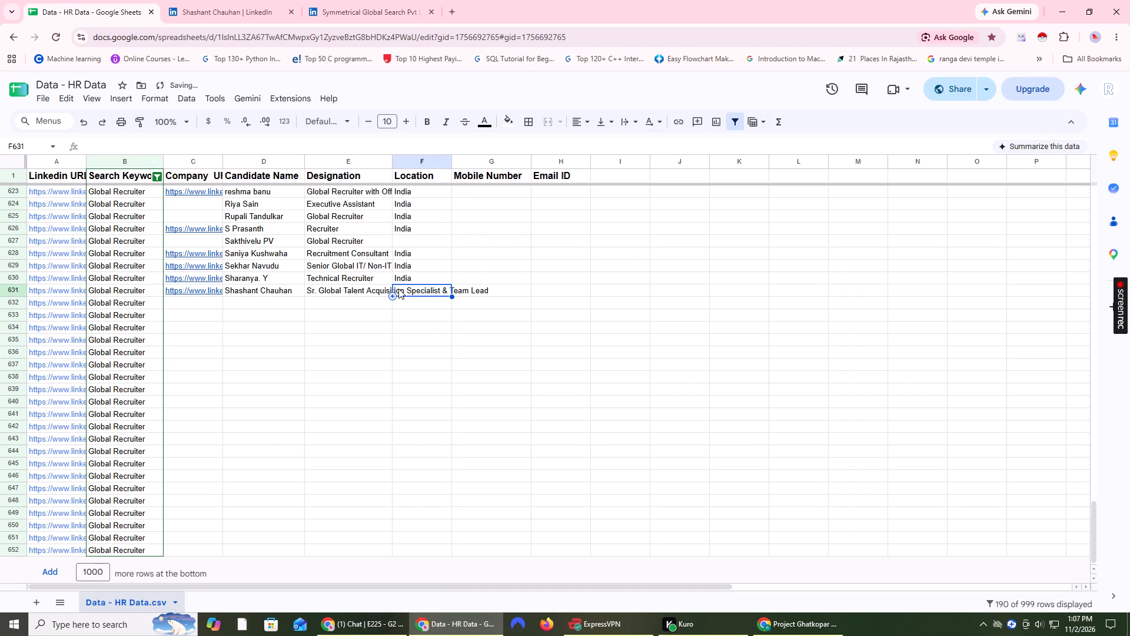
pyautogui.hotkey('shift', 'Up')
pyautogui.hotkey('ctrl', 'd')
pyautogui.click(386, 356)
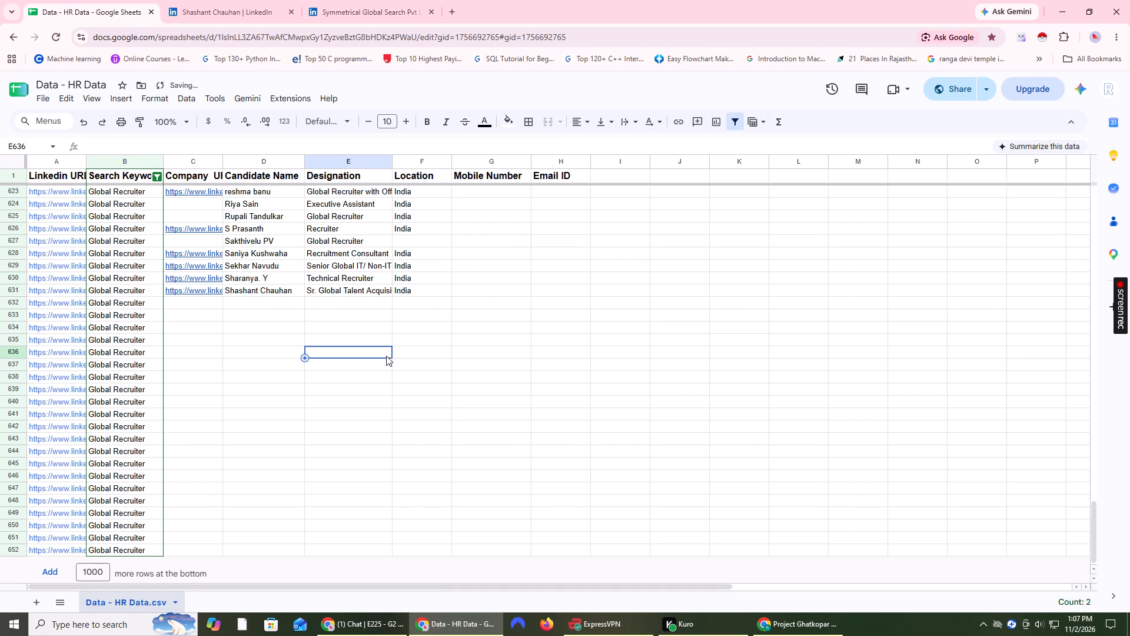
# Open the LinkedIn profile linked in row 632 and close the previous candidate's profile and company tabs.
pyautogui.click(67, 302)
pyautogui.doubleClick(67, 302)
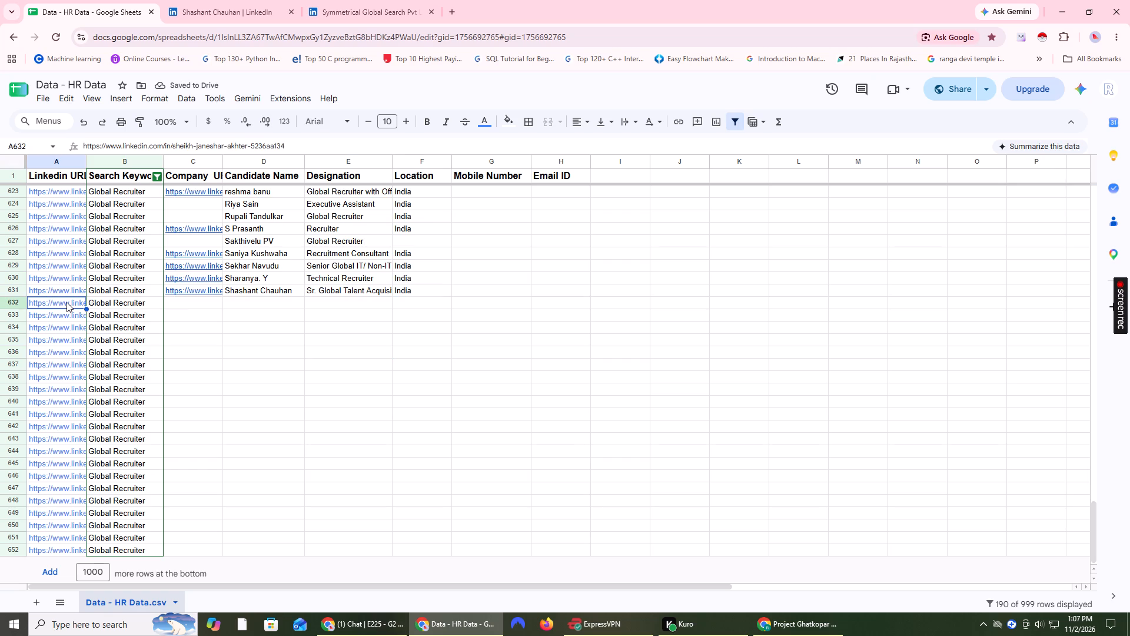
pyautogui.tripleClick(65, 300)
pyautogui.rightClick(65, 299)
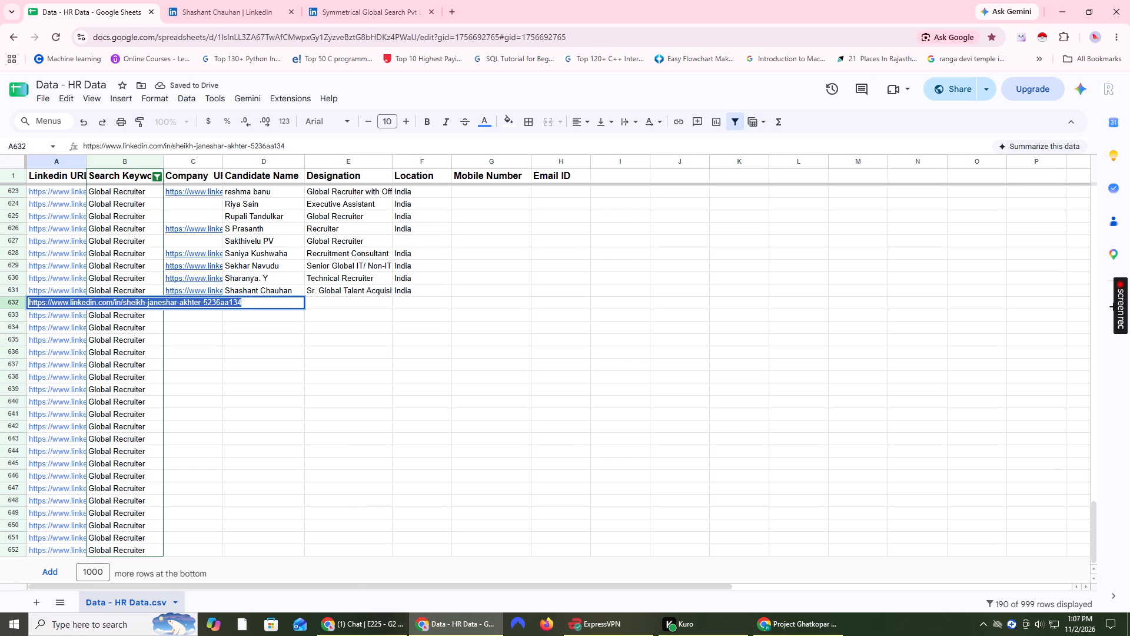
pyautogui.click(212, 418)
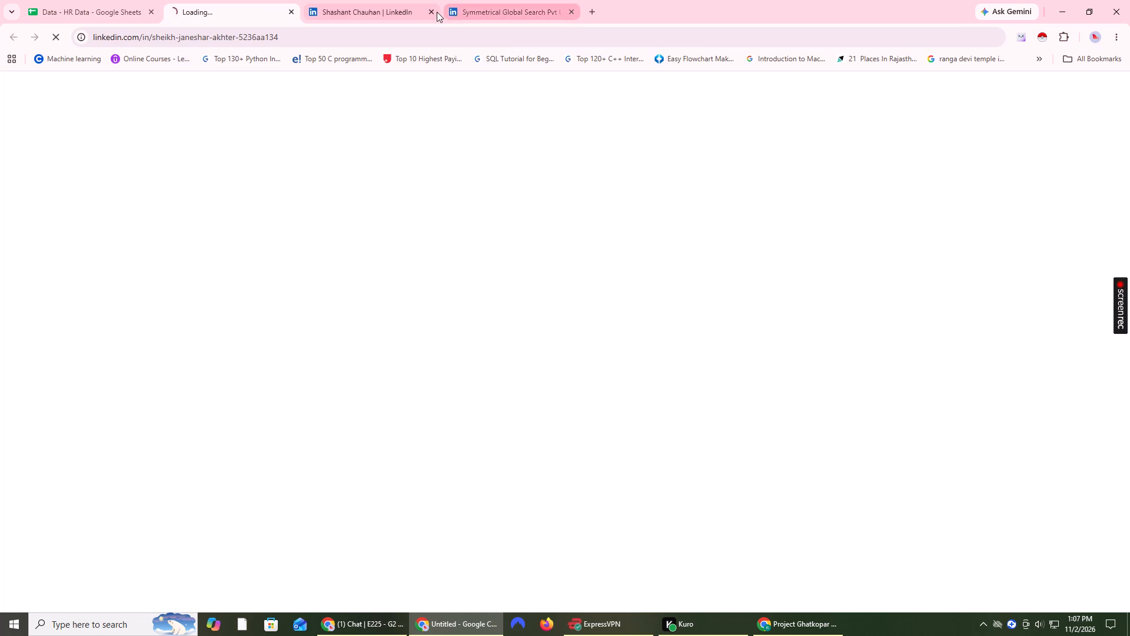
pyautogui.click(434, 11)
pyautogui.click(434, 11)
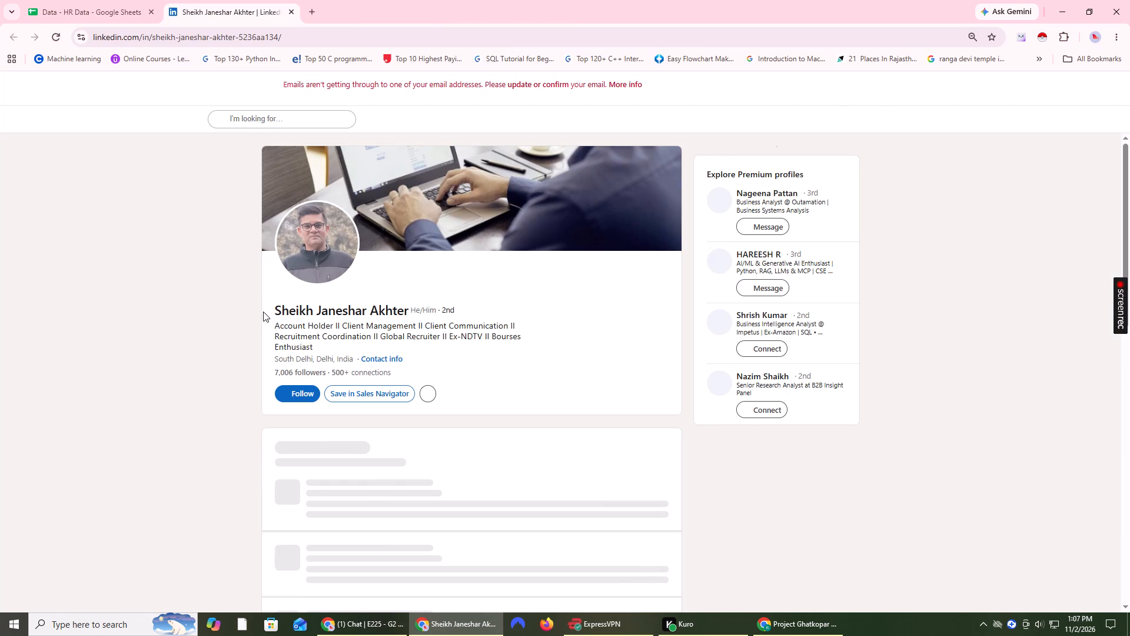
# Copy the candidate's name from the profile heading into row 632's Candidate Name cell.
pyautogui.moveTo(262, 311); pyautogui.dragTo(407, 306)
pyautogui.hotkey('ctrl', 'c')
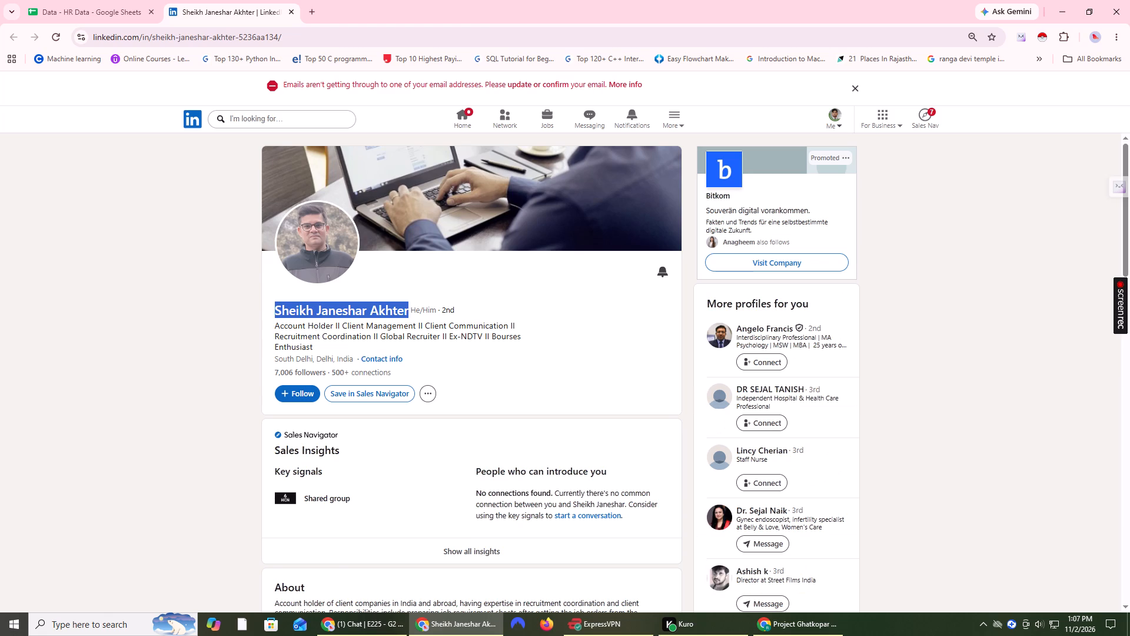
pyautogui.click(147, 319)
pyautogui.click(109, 0)
pyautogui.click(345, 368)
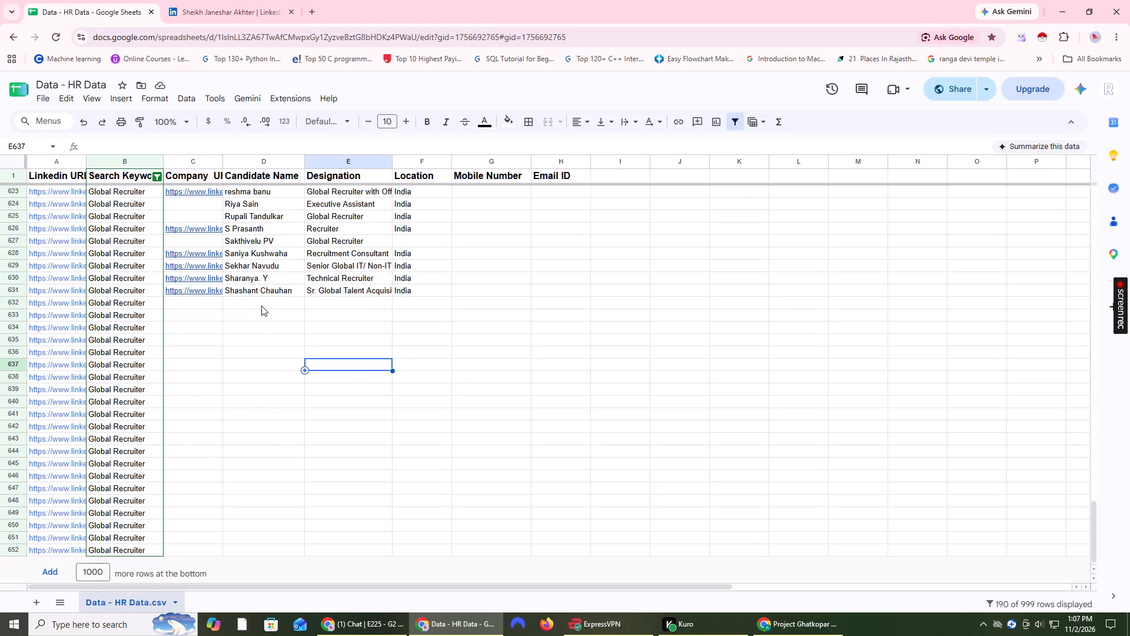
pyautogui.doubleClick(261, 306)
pyautogui.hotkey('ctrl', 'v')
pyautogui.press('Return')
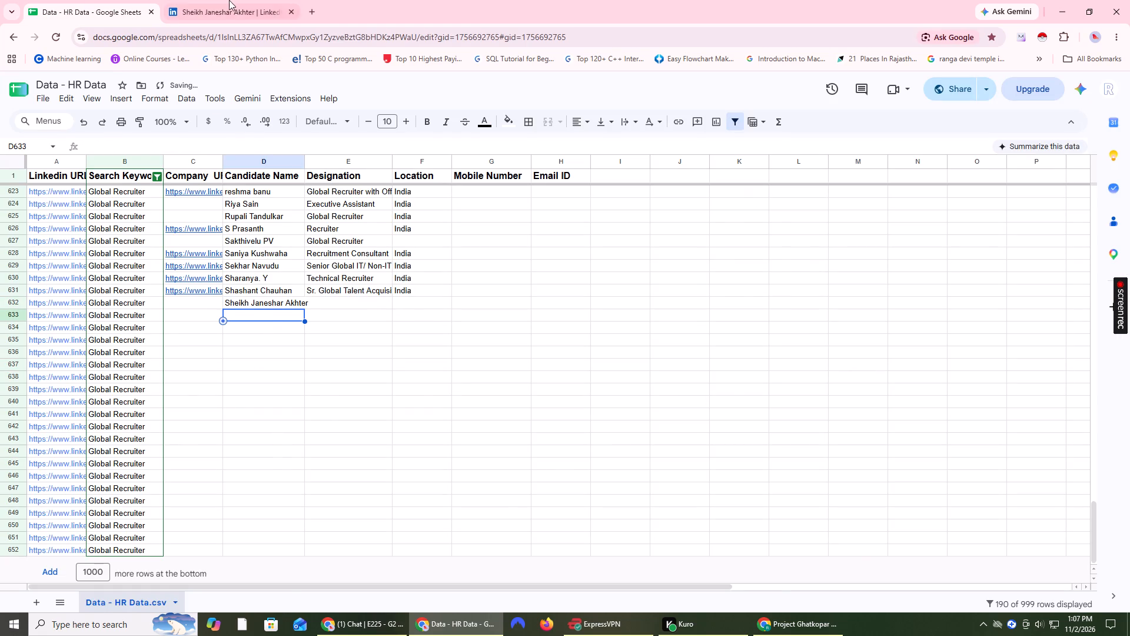
# Open the Habsons Jobsup Ltd. page from Experience and copy the title Coordinator - Client Communication into row 632's Designation cell.
pyautogui.click(233, 0)
pyautogui.scroll(-9, 380, 369)
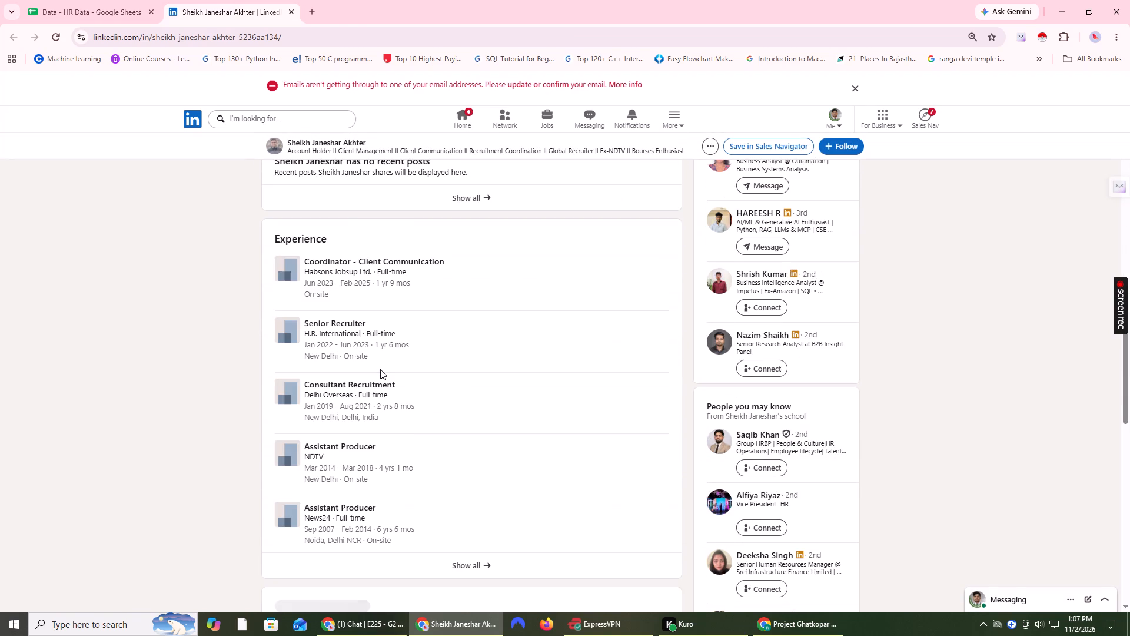
pyautogui.keyDown('ctrl'); pyautogui.click(287, 264); pyautogui.keyUp('ctrl')
pyautogui.moveTo(302, 261); pyautogui.dragTo(304, 260)
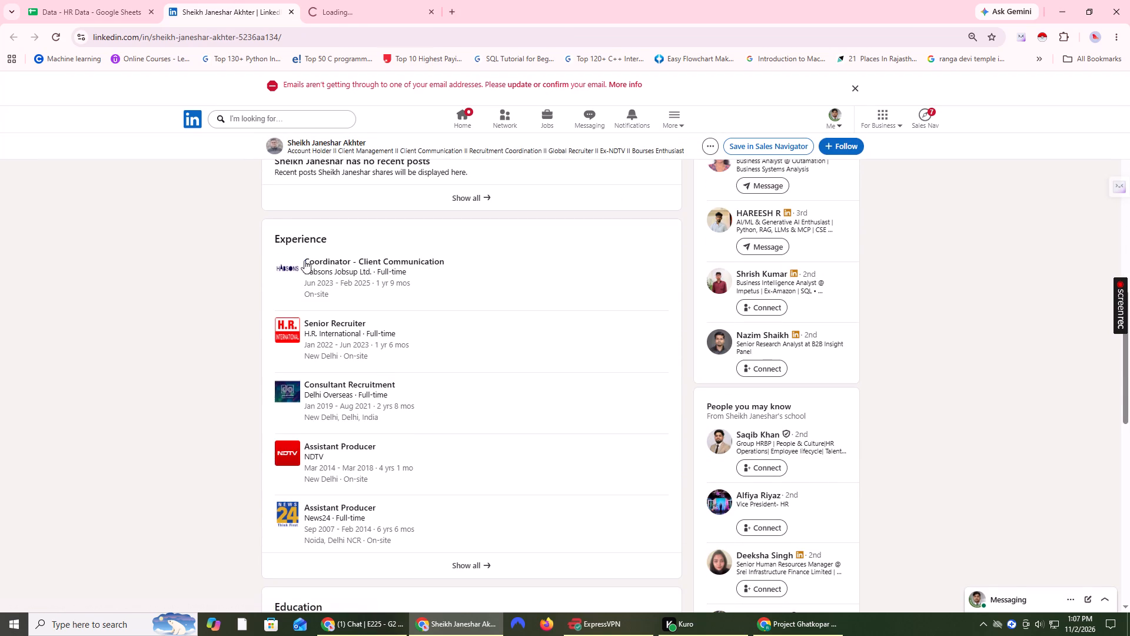
pyautogui.moveTo(304, 260); pyautogui.dragTo(463, 265)
pyautogui.hotkey('ctrl', 'c')
pyautogui.click(35, 0)
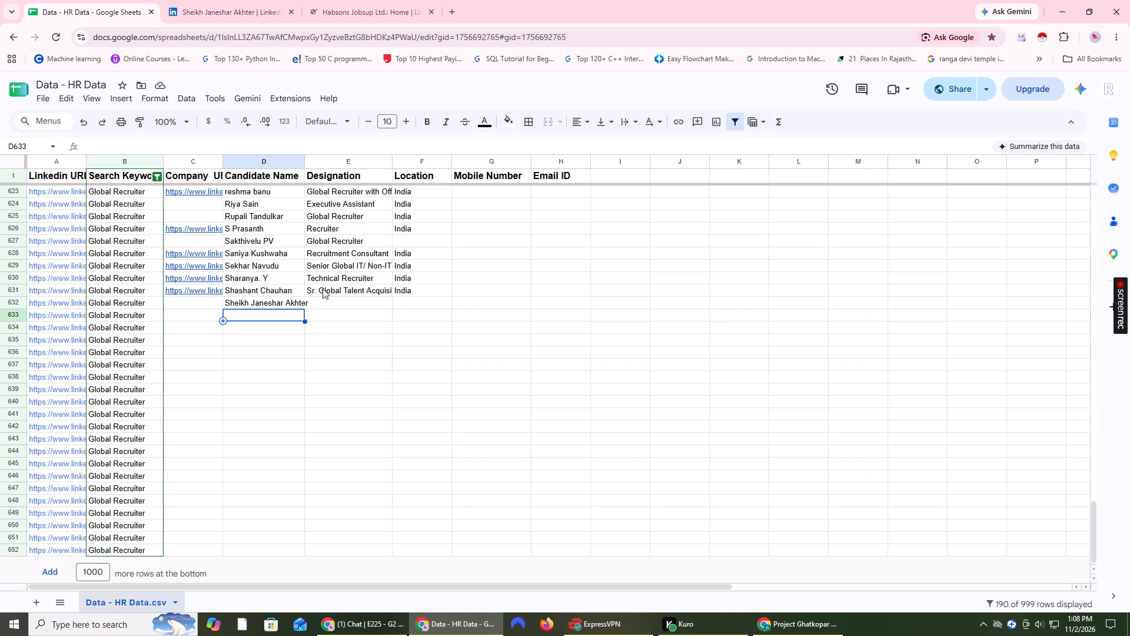
pyautogui.doubleClick(316, 303)
pyautogui.hotkey('ctrl', 'v')
pyautogui.click(280, 349)
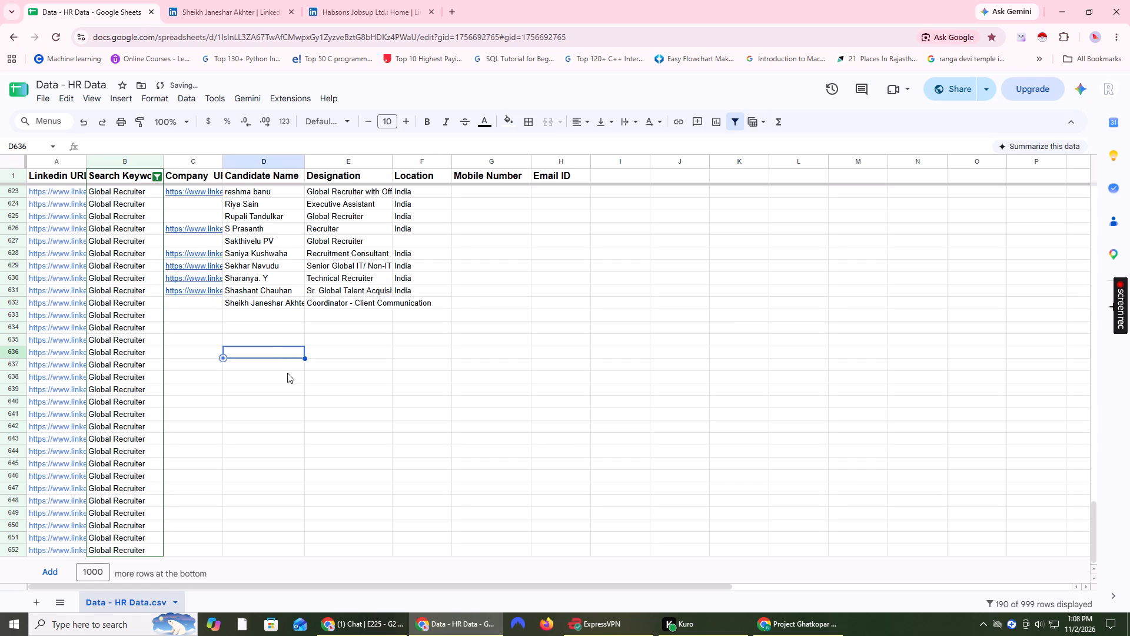
# Copy the Habsons Jobsup Ltd. page address into row 632's Company URL cell.
pyautogui.click(328, 0)
pyautogui.click(199, 0)
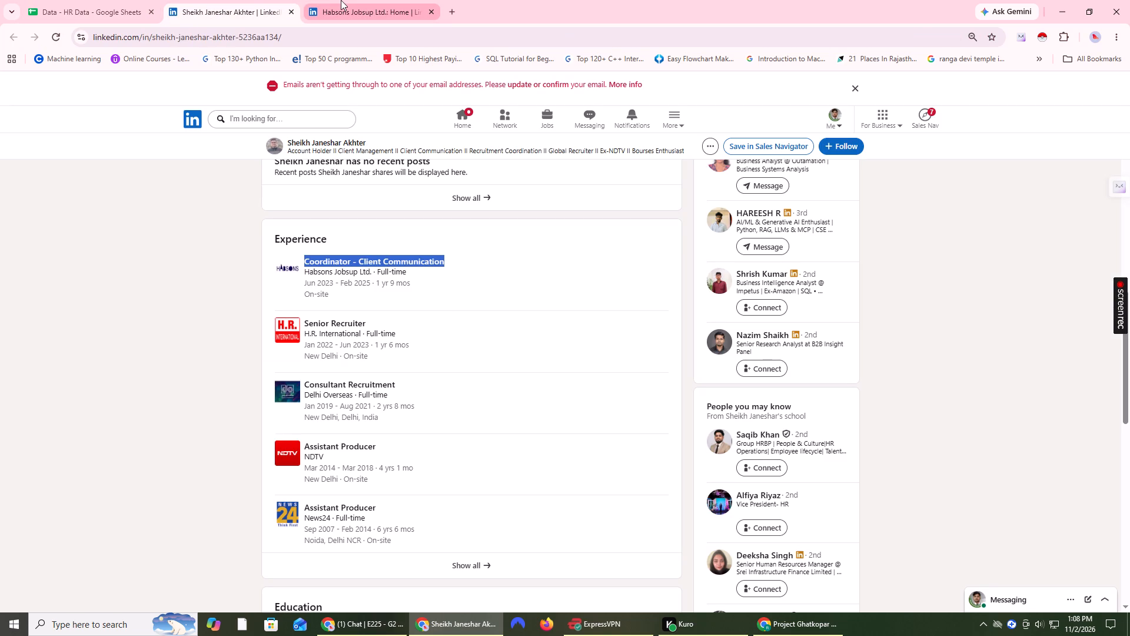
pyautogui.scroll(1, 245, 449)
pyautogui.click(334, 0)
pyautogui.click(288, 35)
pyautogui.hotkey('ctrl', 'c')
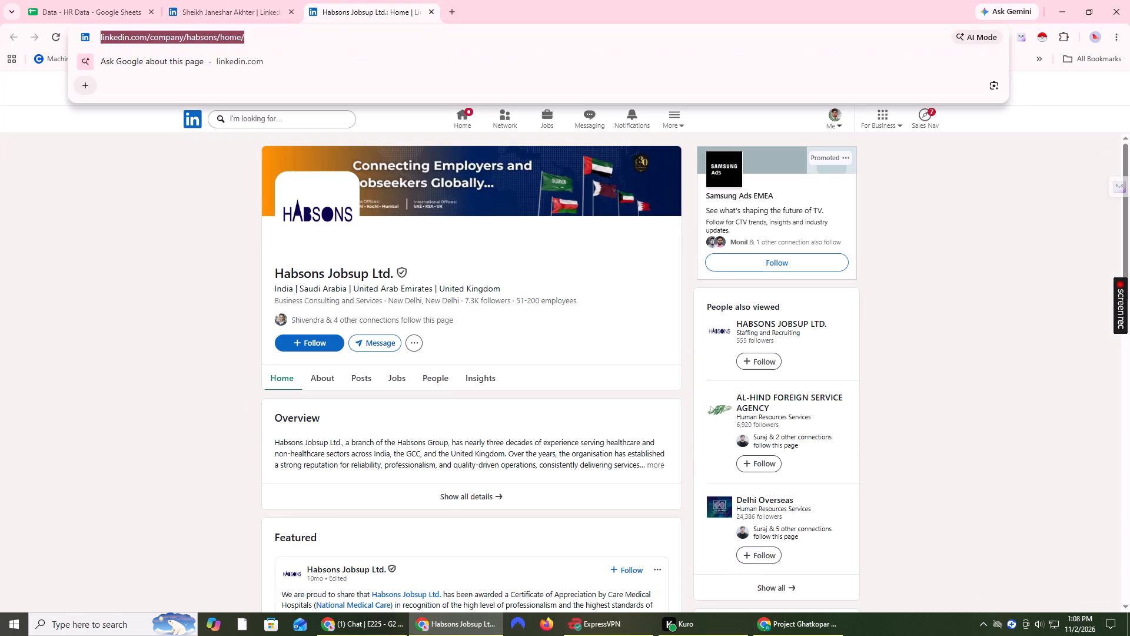
pyautogui.click(88, 0)
pyautogui.click(182, 307)
pyautogui.hotkey('ctrl', 'v')
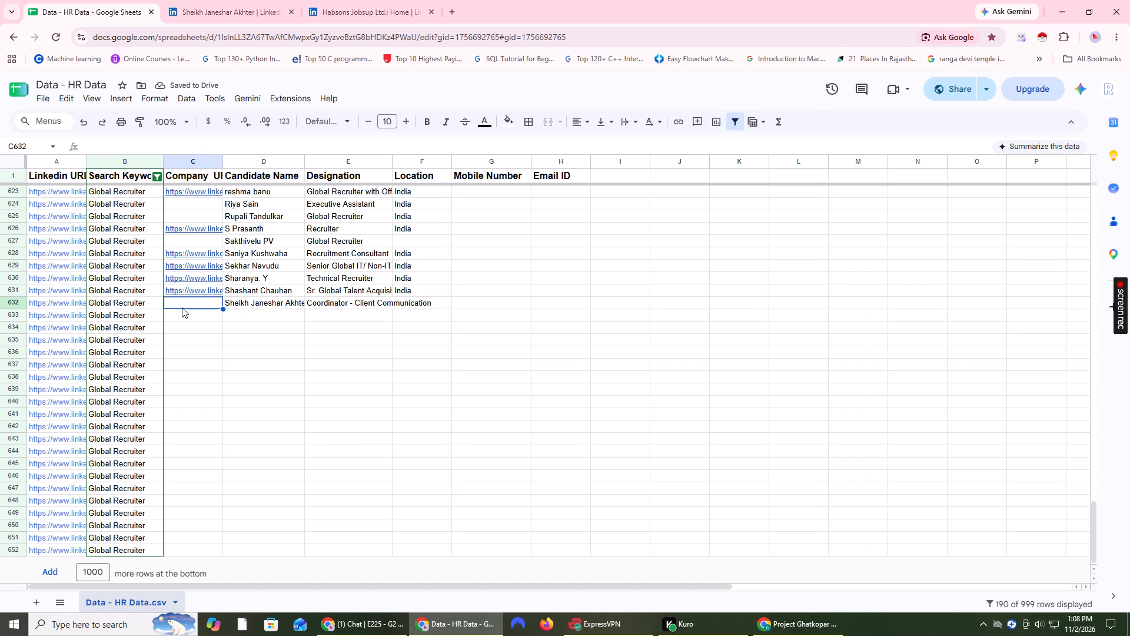
# Copy the location India from row 631 down into the Location cell of row 632.
pyautogui.click(407, 304)
pyautogui.hotkey('shift', 'Up')
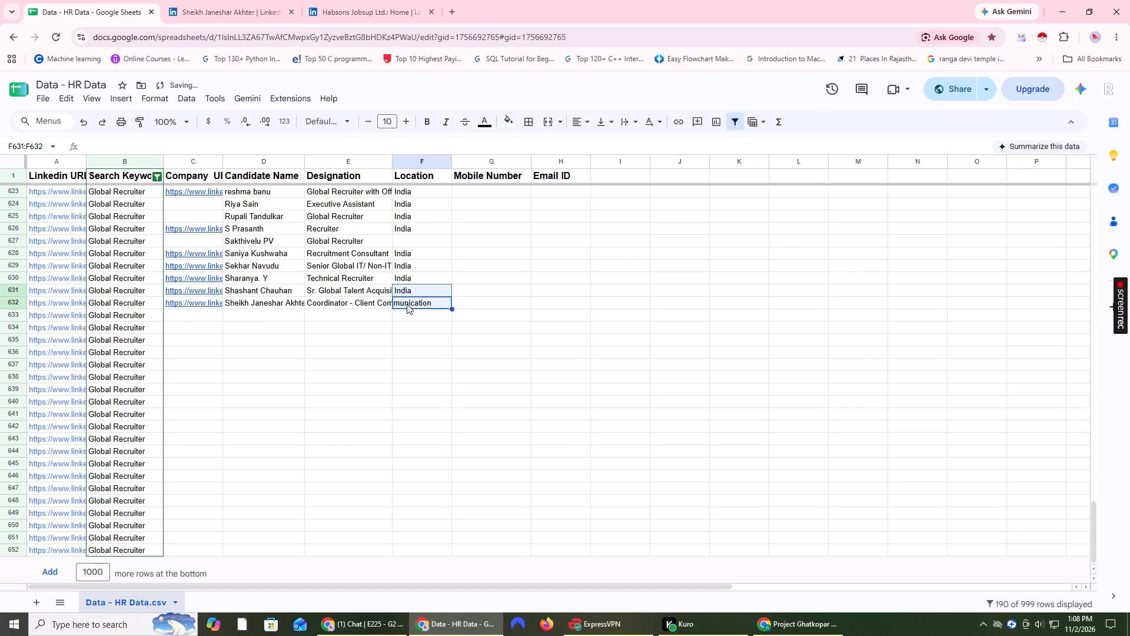
pyautogui.hotkey('ctrl', 'd')
pyautogui.click(406, 394)
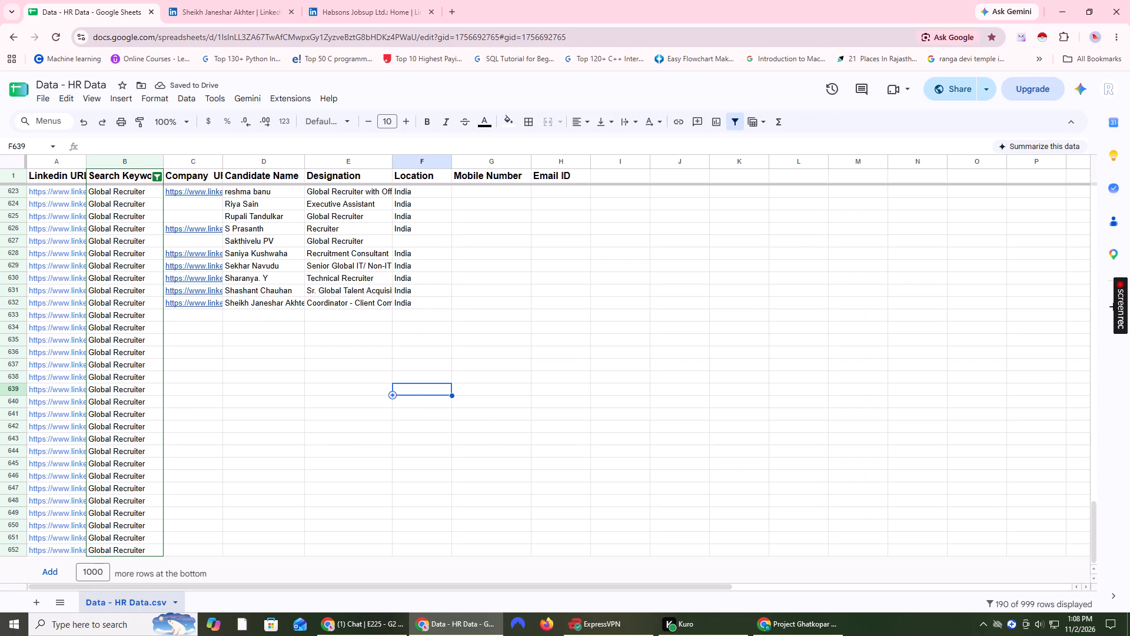
# Close the previous candidate's profile and company tabs and open the LinkedIn profile linked in row 633.
pyautogui.click(291, 9)
pyautogui.click(291, 9)
pyautogui.click(1093, 621)
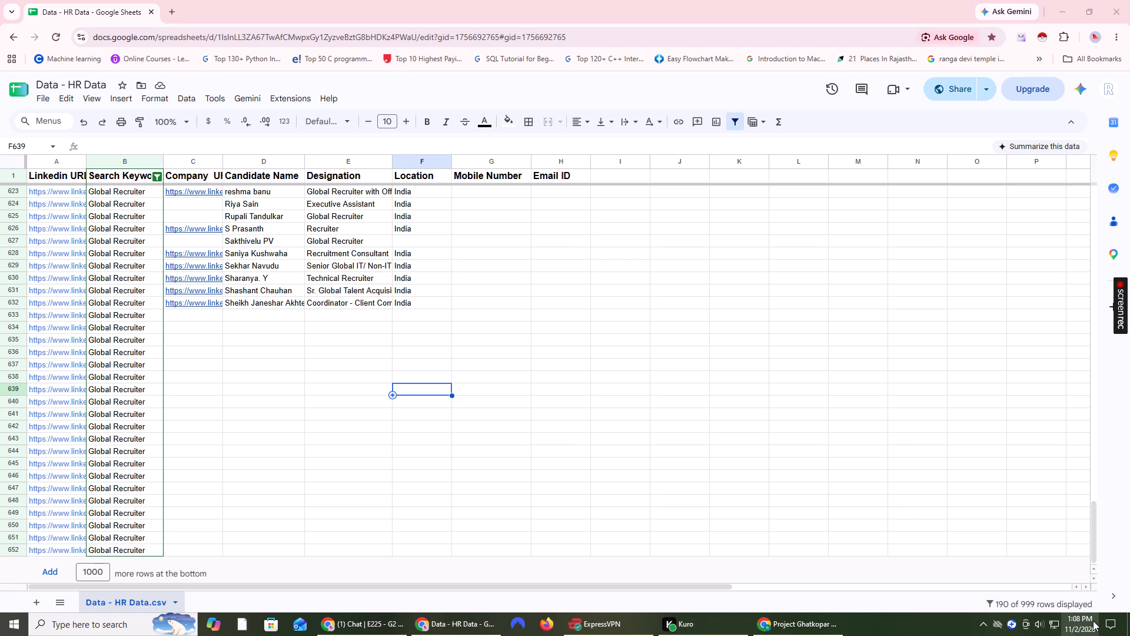
pyautogui.click(673, 424)
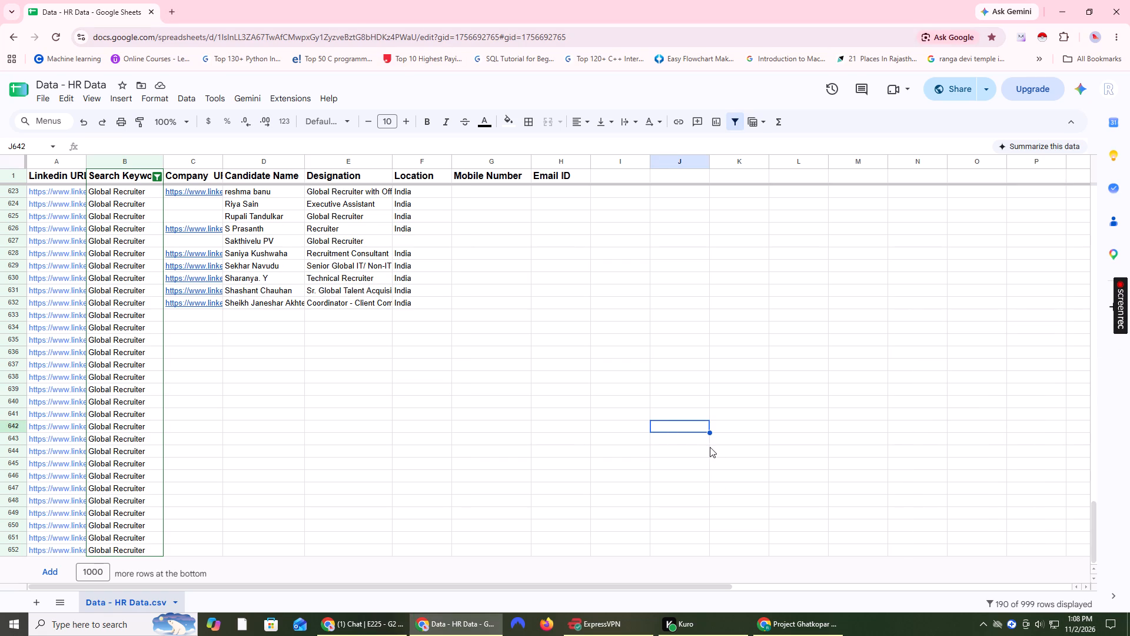
pyautogui.doubleClick(58, 313)
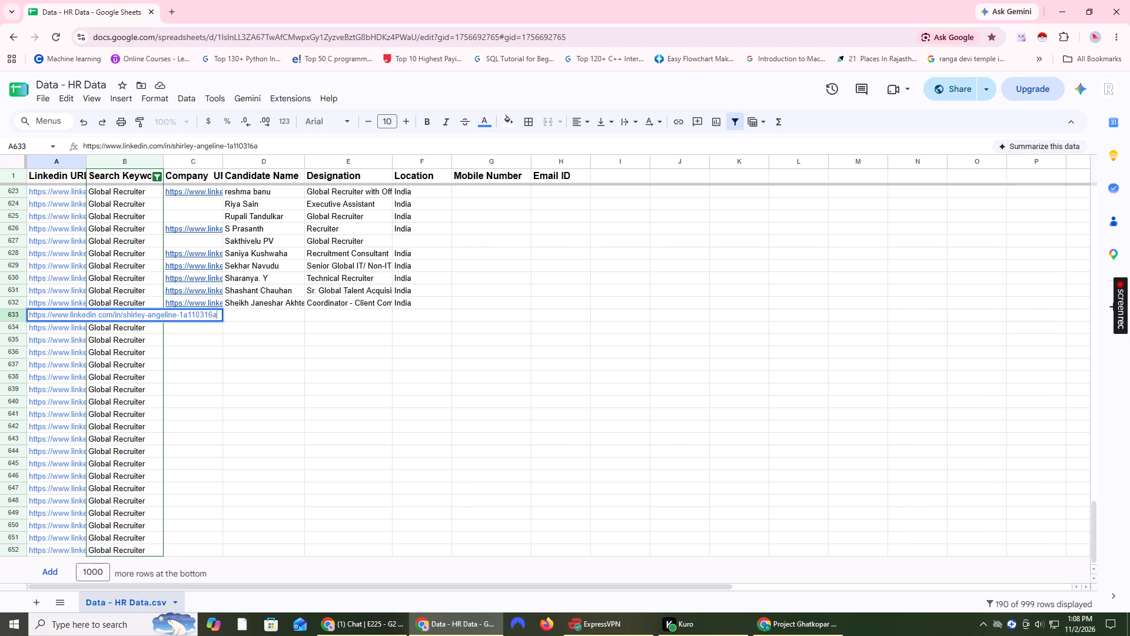
pyautogui.rightClick(58, 313)
pyautogui.doubleClick(57, 314)
pyautogui.click(56, 314)
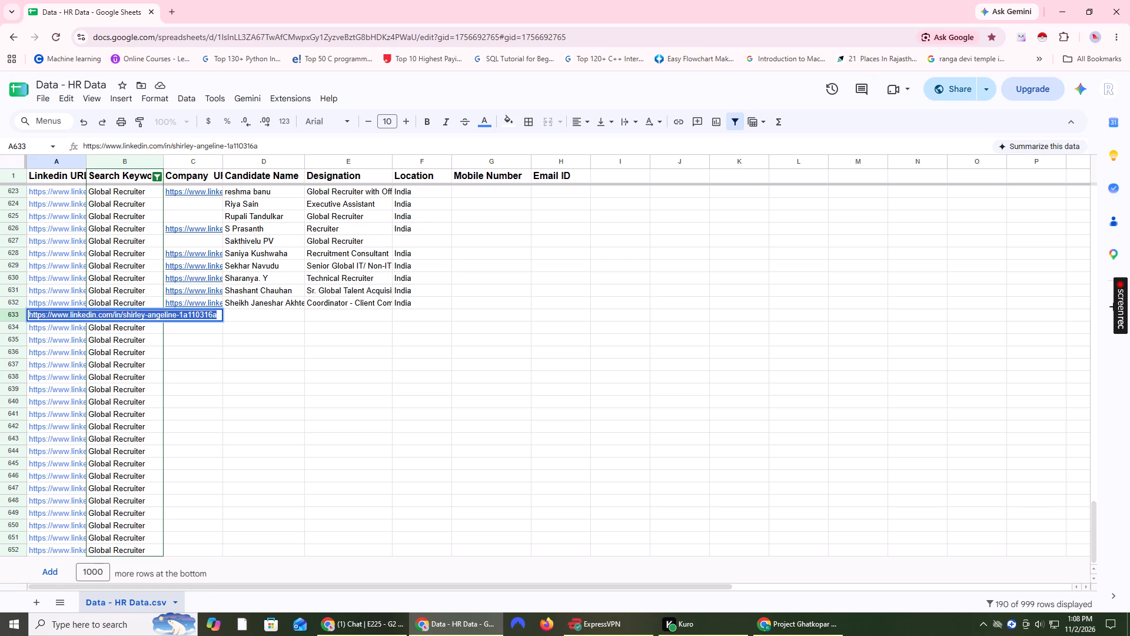
pyautogui.rightClick(56, 314)
pyautogui.click(171, 418)
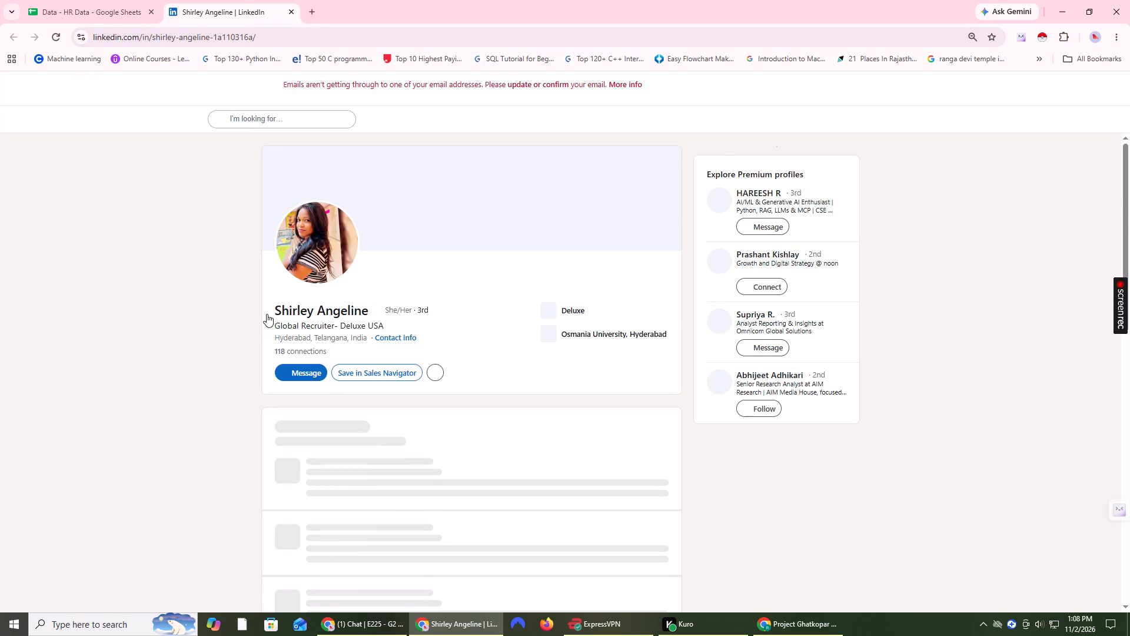
# Copy the candidate's name from the profile heading into row 633's Candidate Name cell.
pyautogui.moveTo(267, 313); pyautogui.dragTo(368, 308)
pyautogui.hotkey('ctrl', 'c')
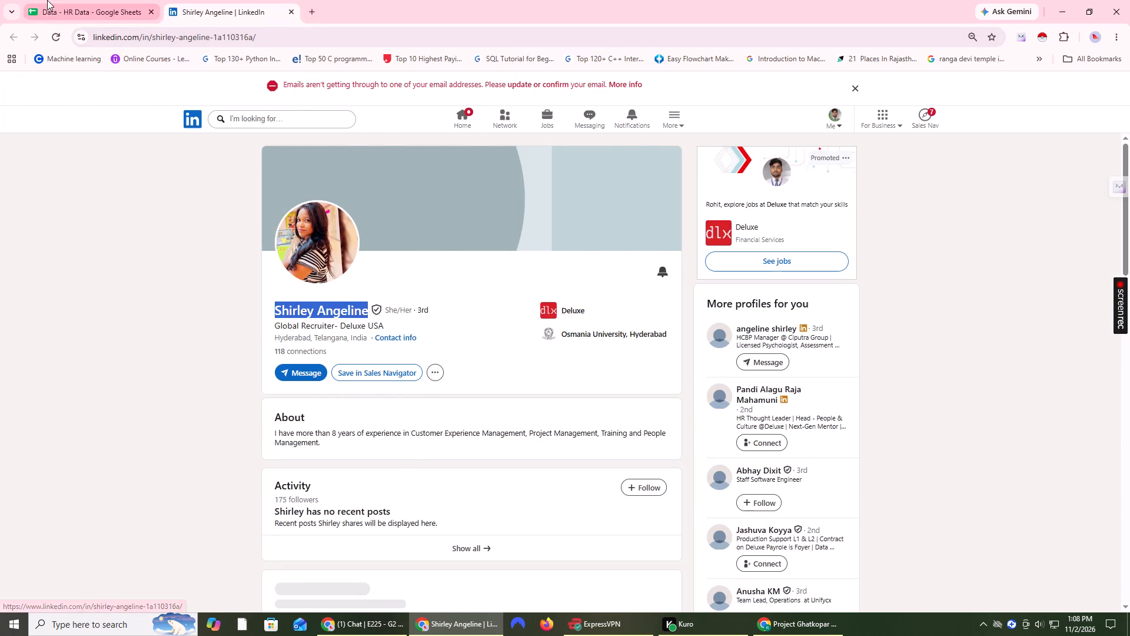
pyautogui.click(47, 0)
pyautogui.doubleClick(264, 317)
pyautogui.hotkey('ctrl', 'v')
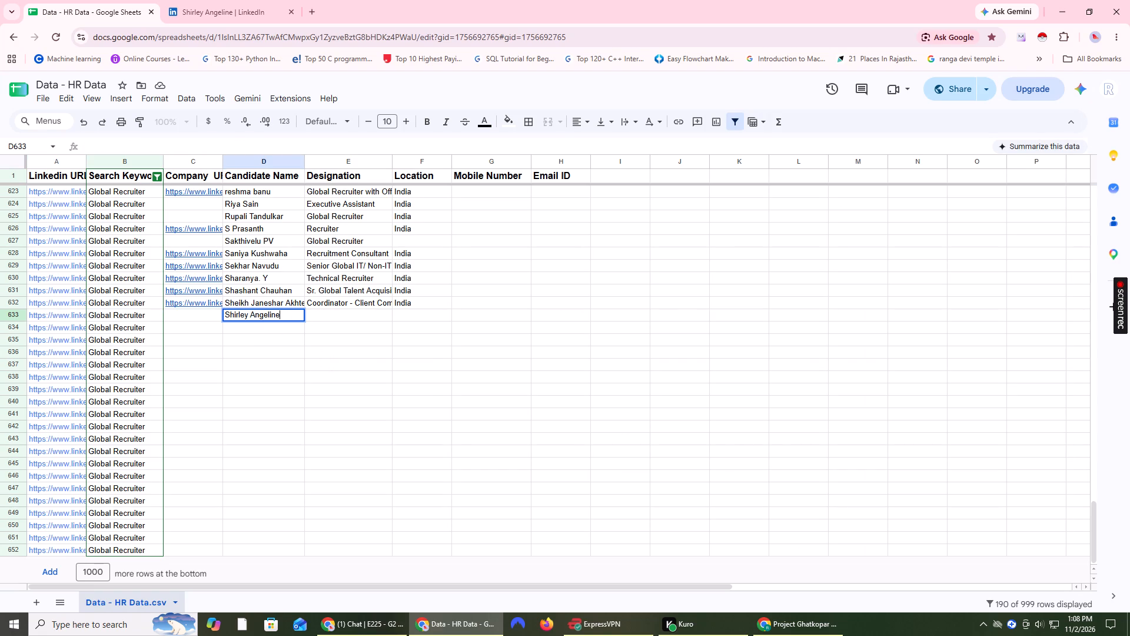
pyautogui.click(254, 368)
# Open the Deluxe company page from Experience and copy the title Recruiter into row 633's Designation cell.
pyautogui.click(230, 0)
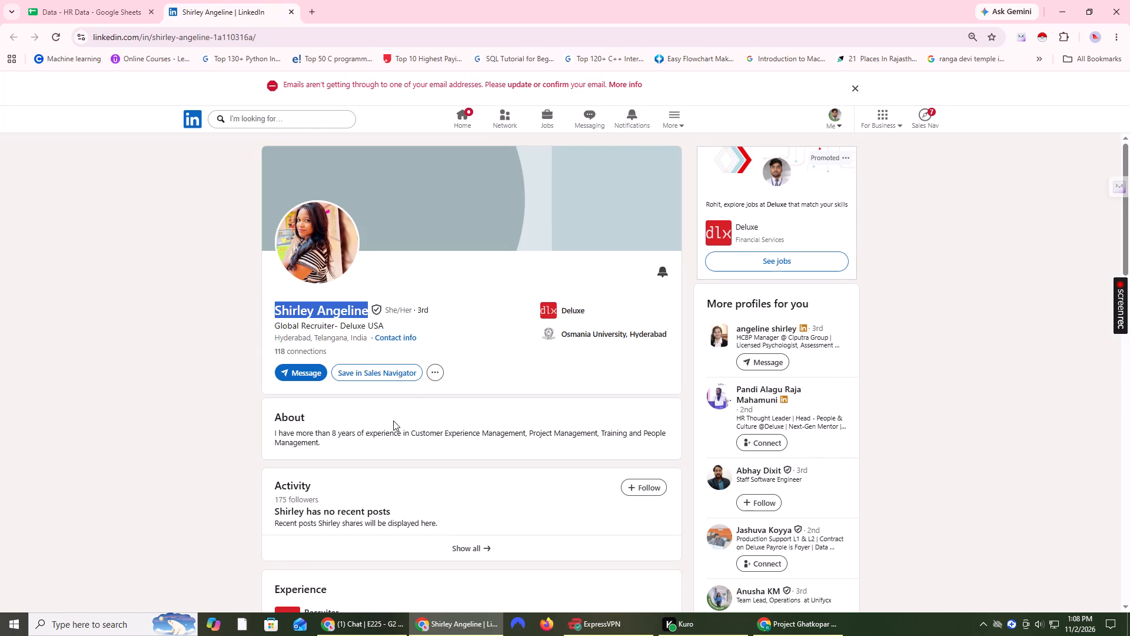
pyautogui.scroll(-8, 391, 419)
pyautogui.scroll(1, 387, 412)
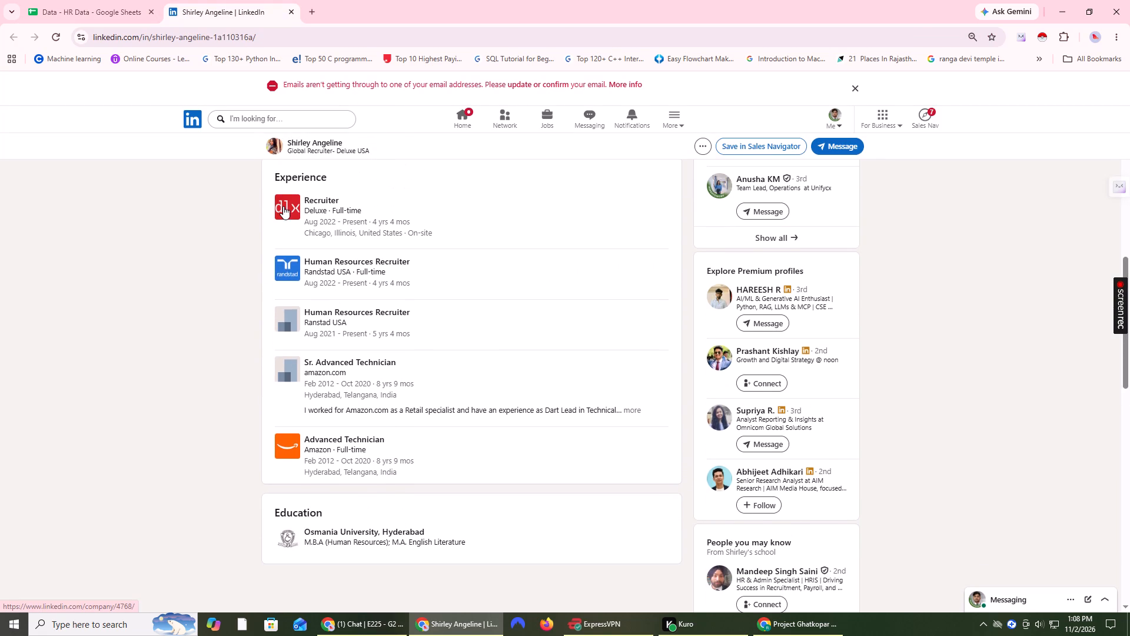
pyautogui.keyDown('ctrl'); pyautogui.click(283, 206); pyautogui.keyUp('ctrl')
pyautogui.moveTo(303, 198); pyautogui.dragTo(345, 199)
pyautogui.hotkey('ctrl', 'c')
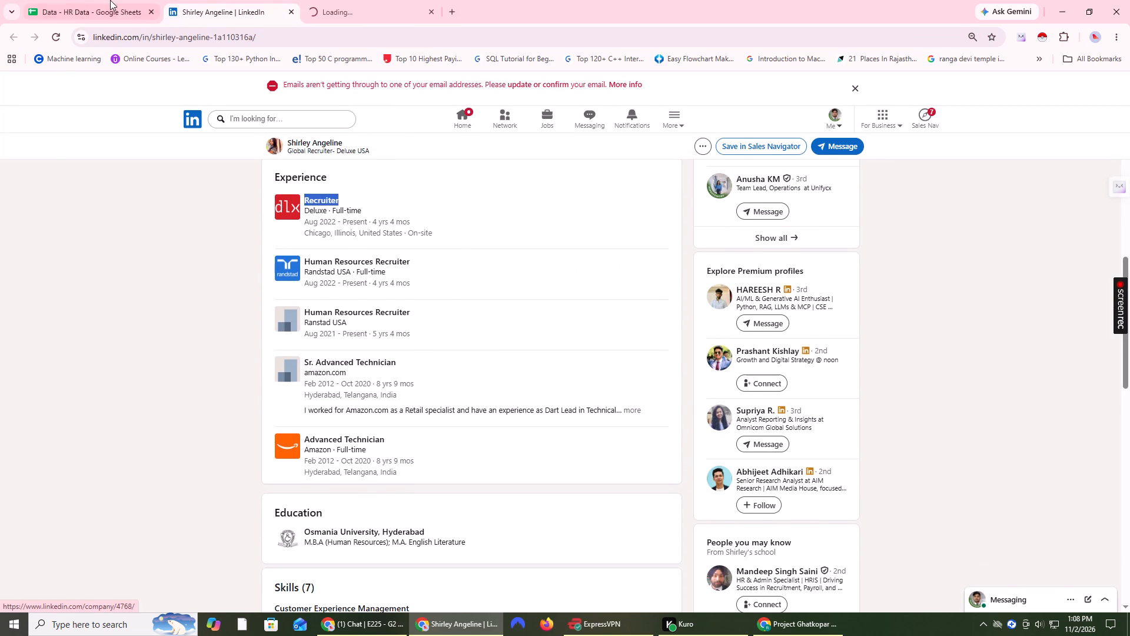
pyautogui.click(110, 0)
pyautogui.doubleClick(337, 320)
pyautogui.hotkey('ctrl', 'v')
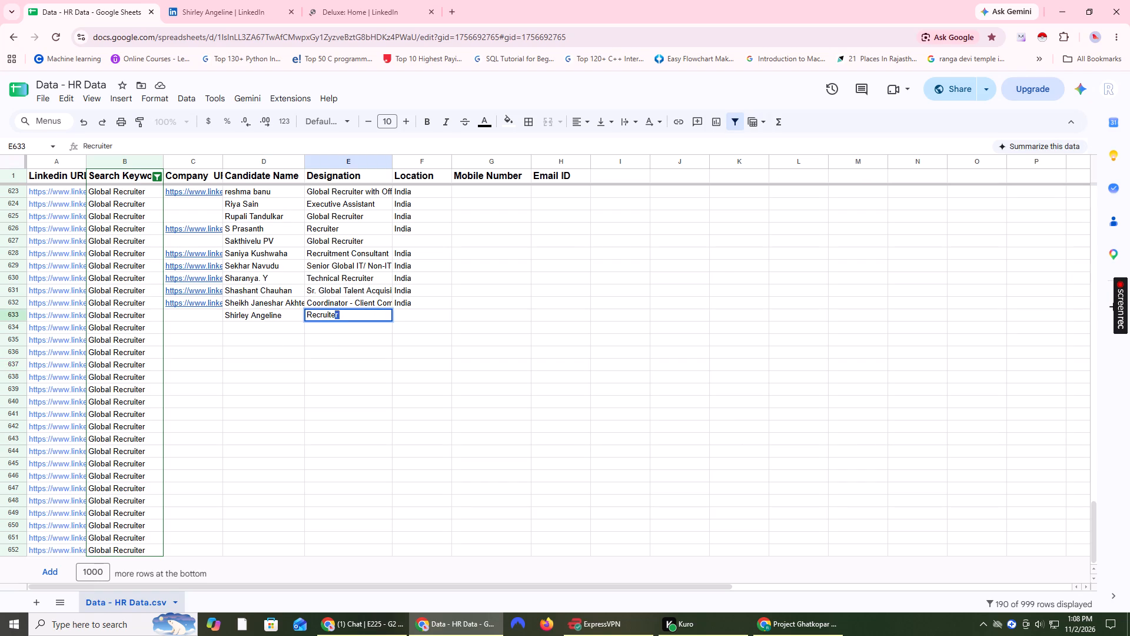
# Copy the location India from row 632 down into the Location cell of row 633.
pyautogui.click(423, 313)
pyautogui.hotkey('shift', 'Up')
pyautogui.hotkey('ctrl', 'd')
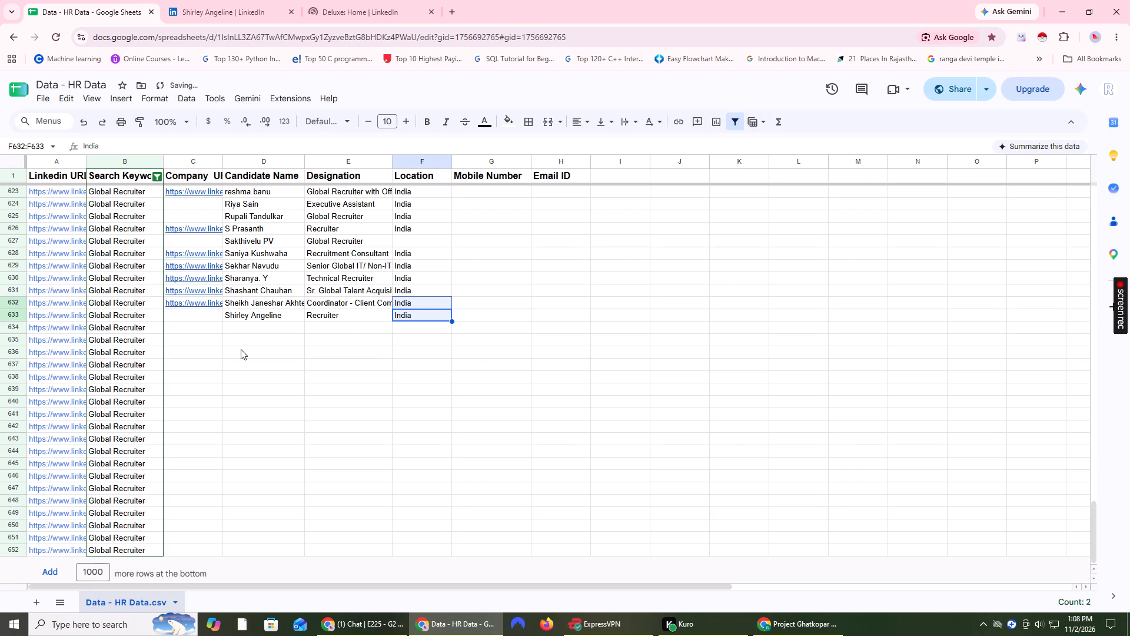
# Copy the Deluxe company page address into row 633's Company URL cell.
pyautogui.click(187, 319)
pyautogui.click(397, 0)
pyautogui.click(345, 31)
pyautogui.hotkey('ctrl', 'c')
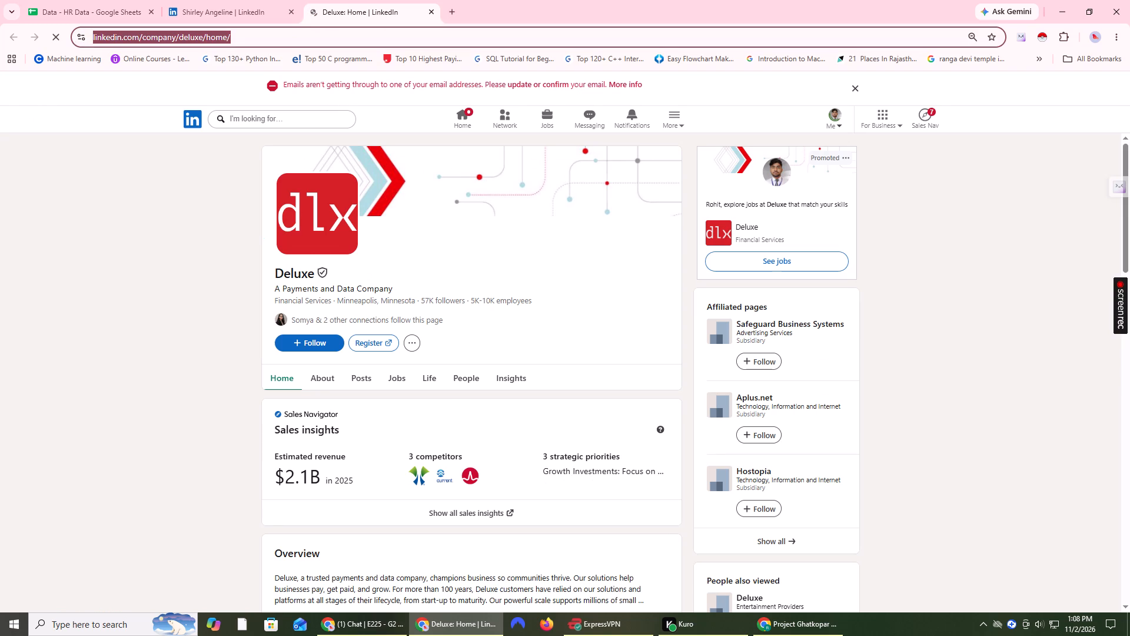
pyautogui.click(58, 0)
pyautogui.doubleClick(202, 318)
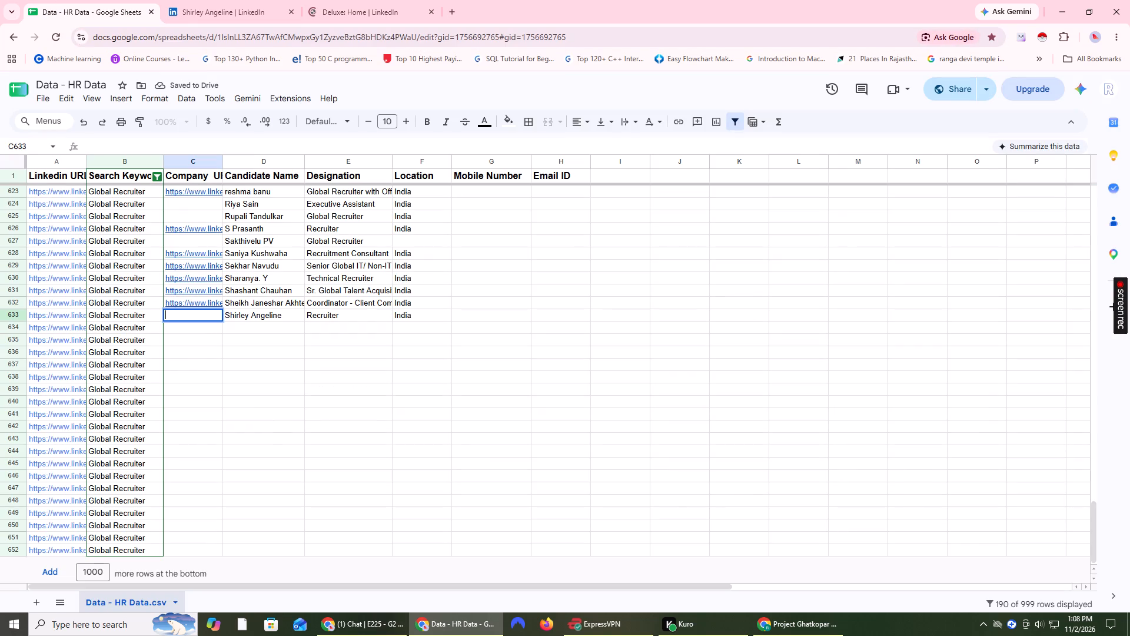
pyautogui.hotkey('ctrl', 'v')
pyautogui.press('Return')
pyautogui.click(203, 506)
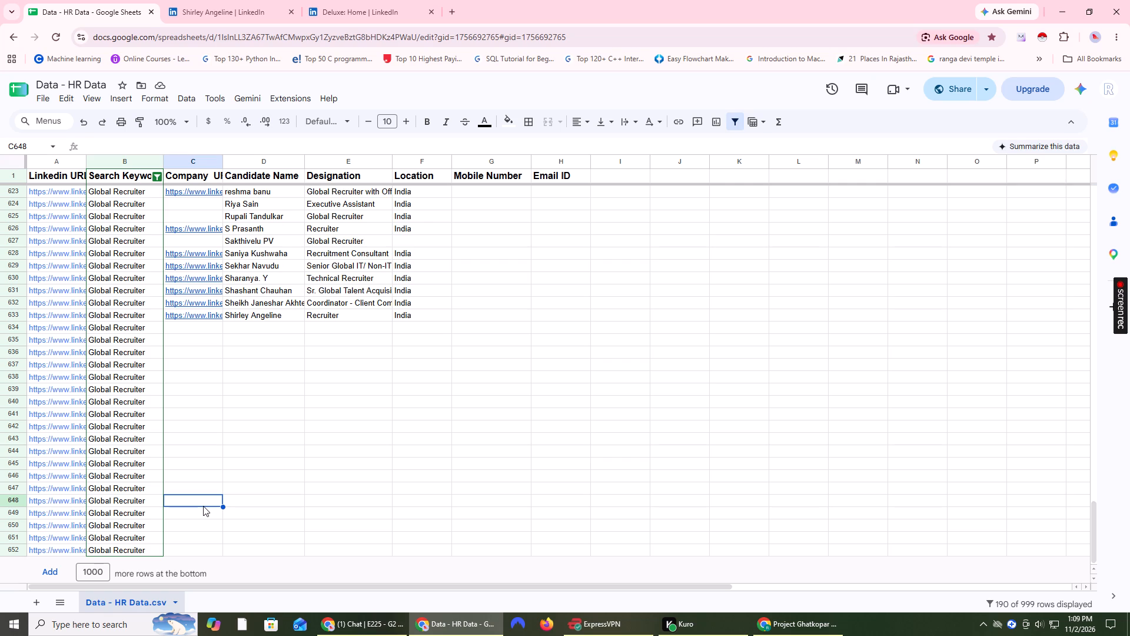
# Open the LinkedIn profile linked in row 634 and close the previous candidate's profile and company tabs.
pyautogui.tripleClick(51, 327)
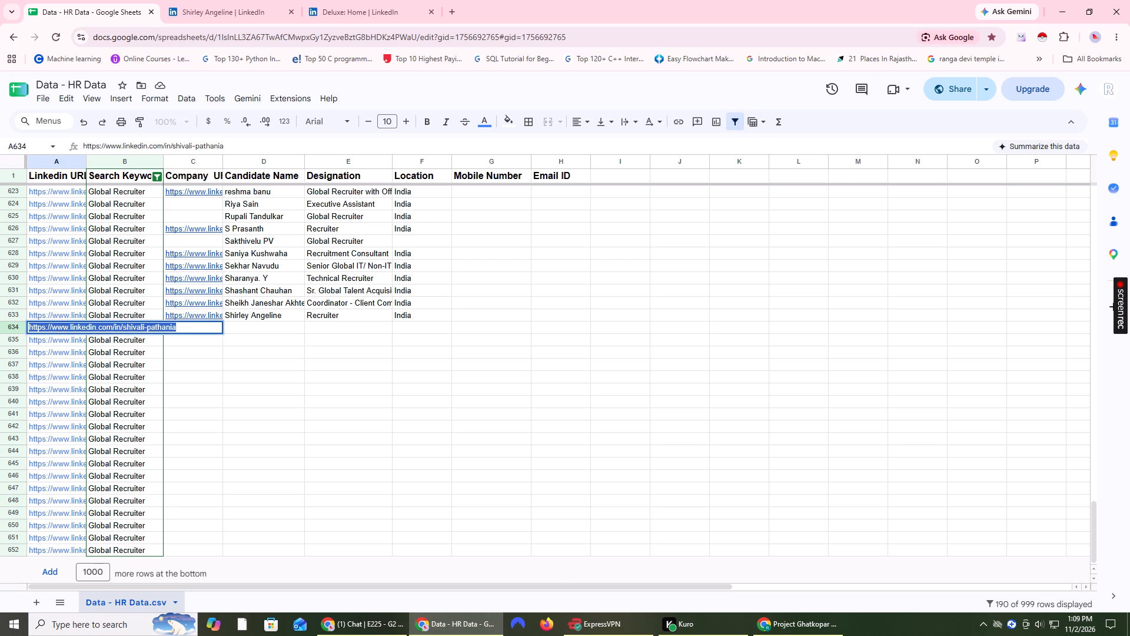
pyautogui.rightClick(52, 327)
pyautogui.click(230, 423)
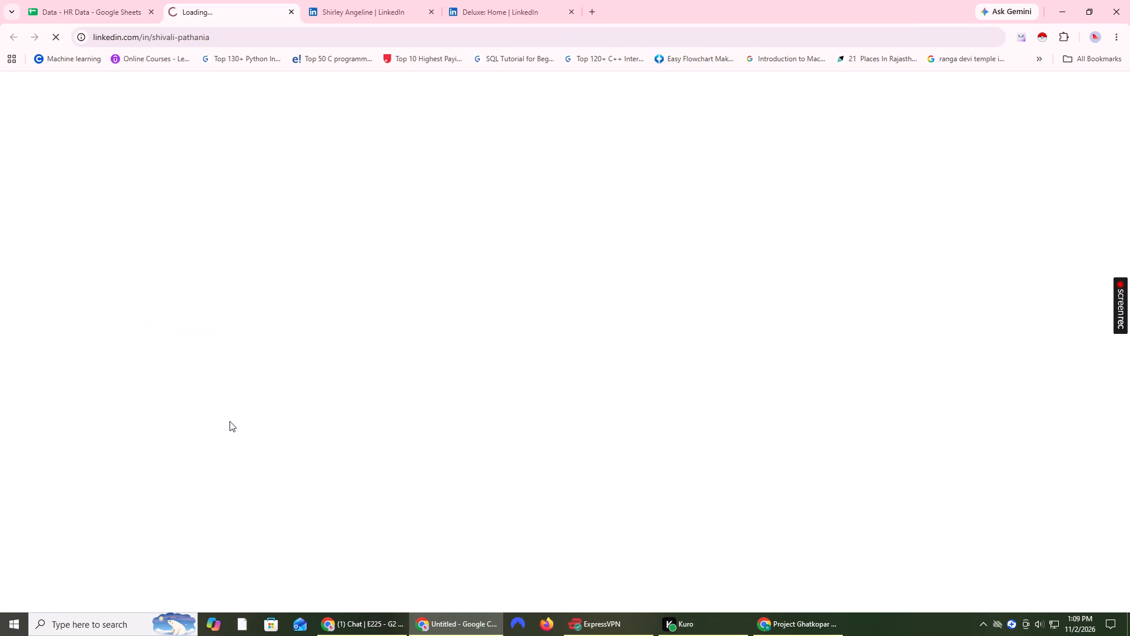
pyautogui.click(430, 18)
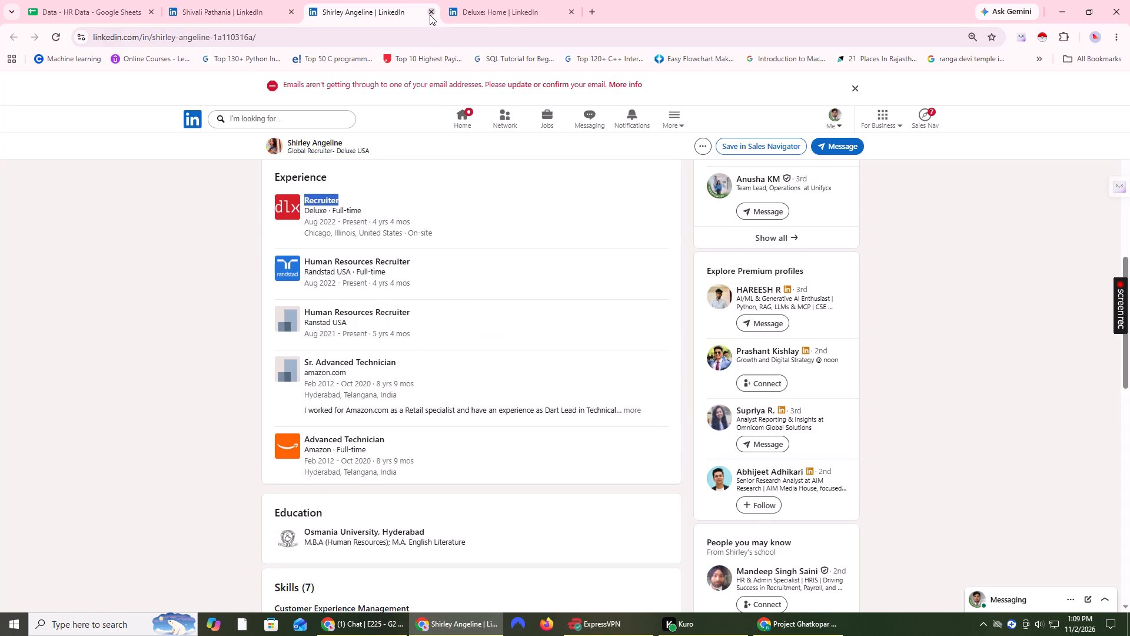
pyautogui.click(430, 15)
pyautogui.click(430, 15)
# Copy the candidate's name from the profile heading into row 634's Candidate Name cell.
pyautogui.moveTo(269, 313); pyautogui.dragTo(364, 303)
pyautogui.hotkey('ctrl', 'c')
pyautogui.click(110, 349)
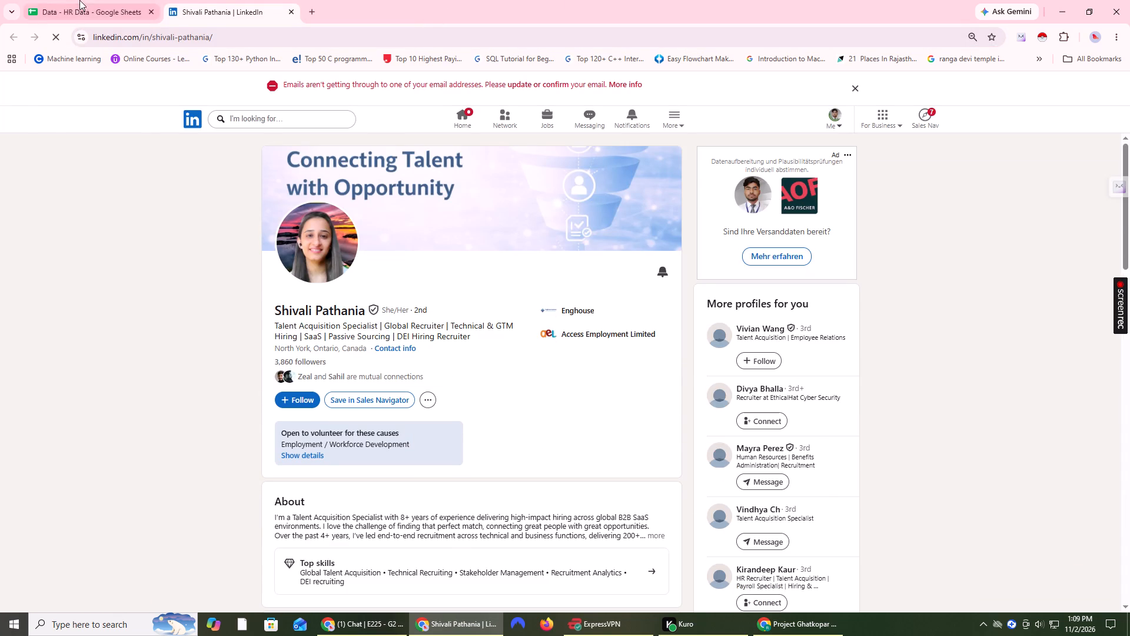
pyautogui.click(79, 0)
pyautogui.doubleClick(259, 333)
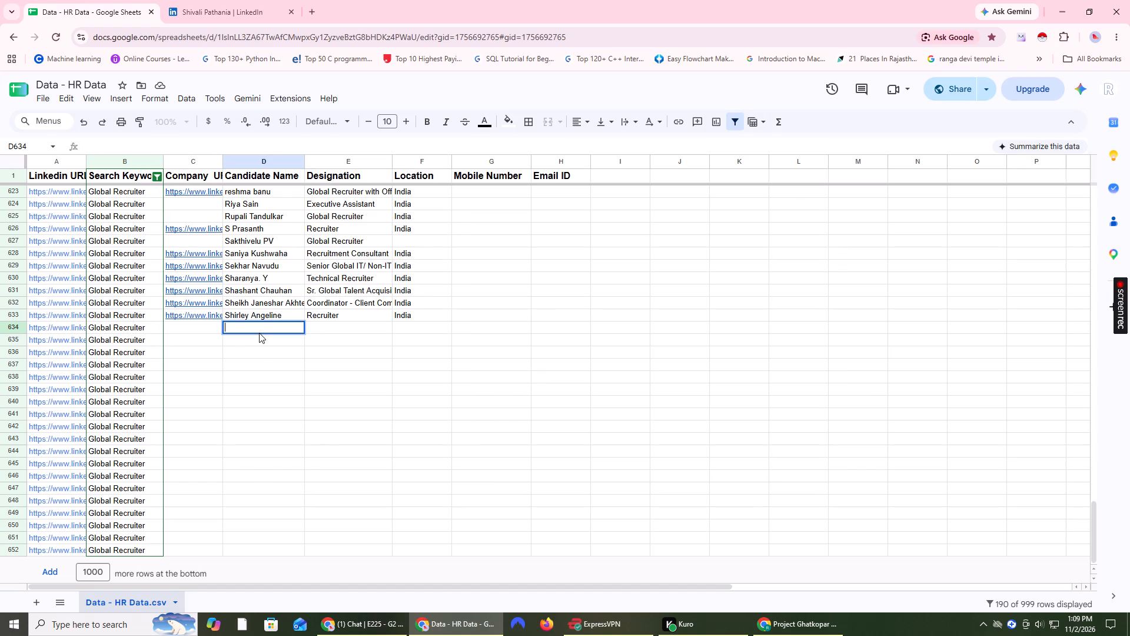
pyautogui.hotkey('ctrl', 'v')
pyautogui.click(238, 364)
# Copy the country Canada from the profile into row 634's Location cell and remove the extra line breaks after it.
pyautogui.click(224, 0)
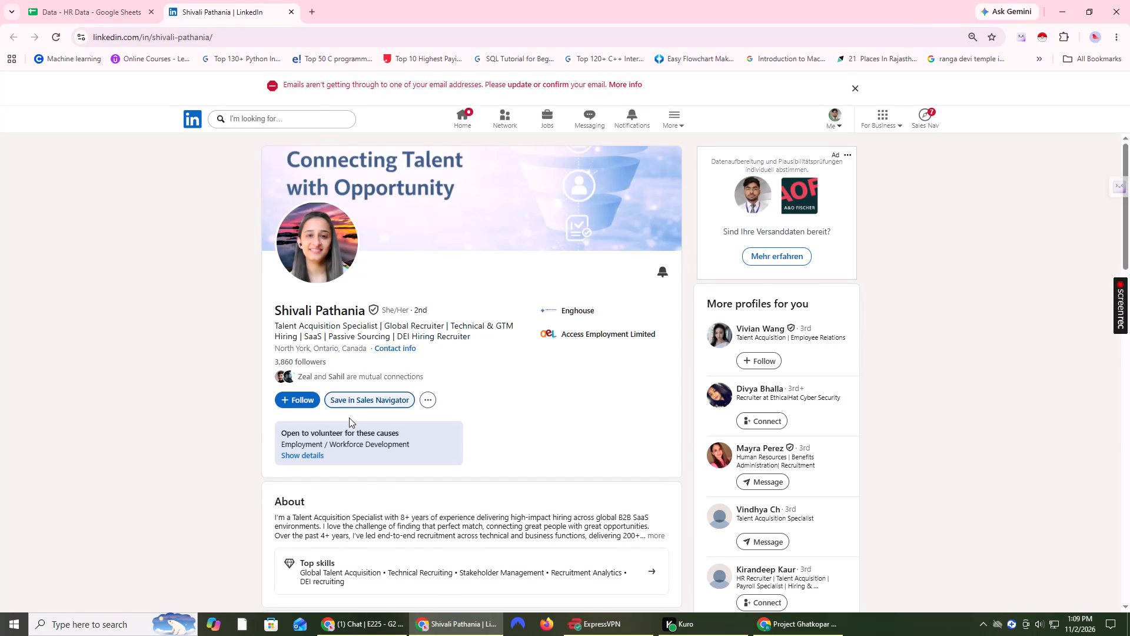
pyautogui.moveTo(368, 352); pyautogui.dragTo(343, 351)
pyautogui.hotkey('ctrl', 'c')
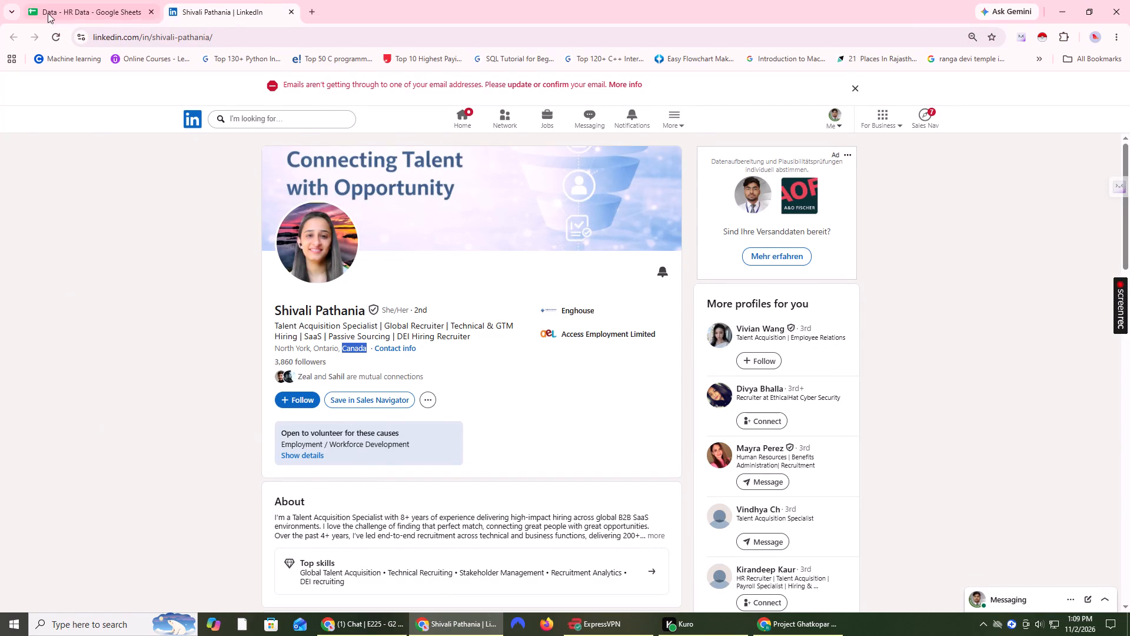
pyautogui.click(48, 12)
pyautogui.doubleClick(413, 327)
pyautogui.hotkey('ctrl', 'v')
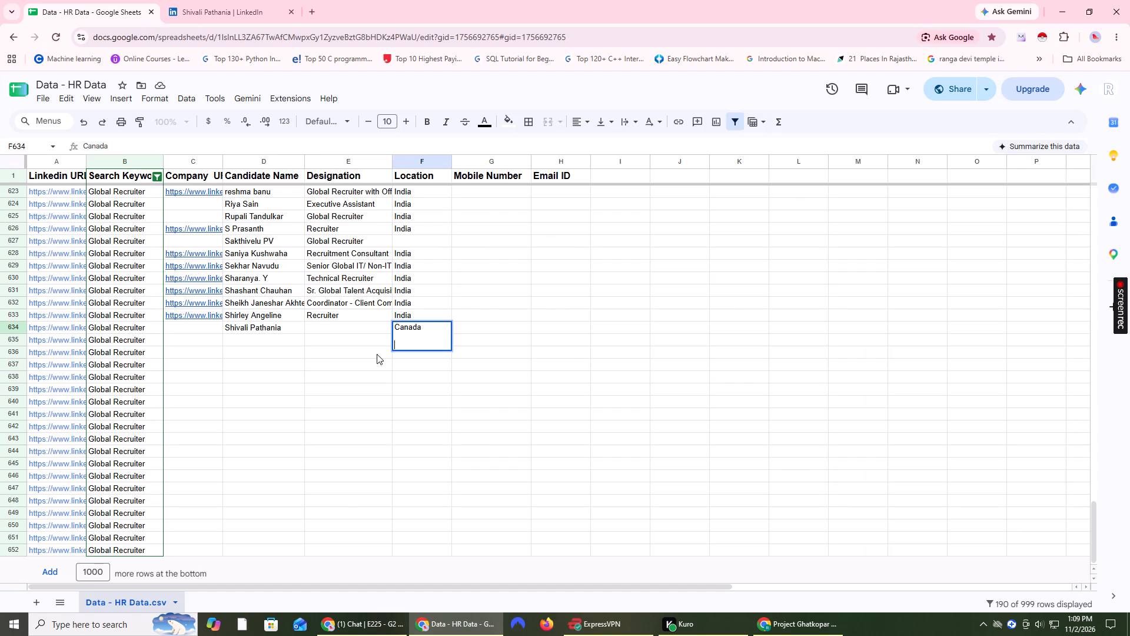
pyautogui.click(355, 363)
pyautogui.doubleClick(415, 334)
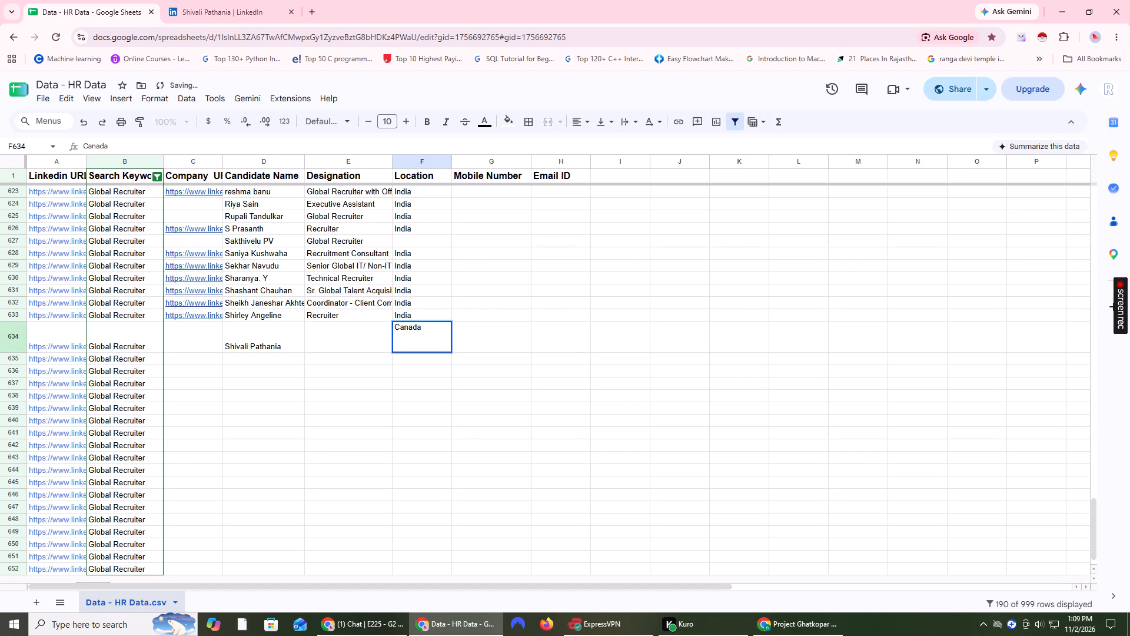
pyautogui.press('BackSpace')
pyautogui.press('BackSpace')
pyautogui.press('Return')
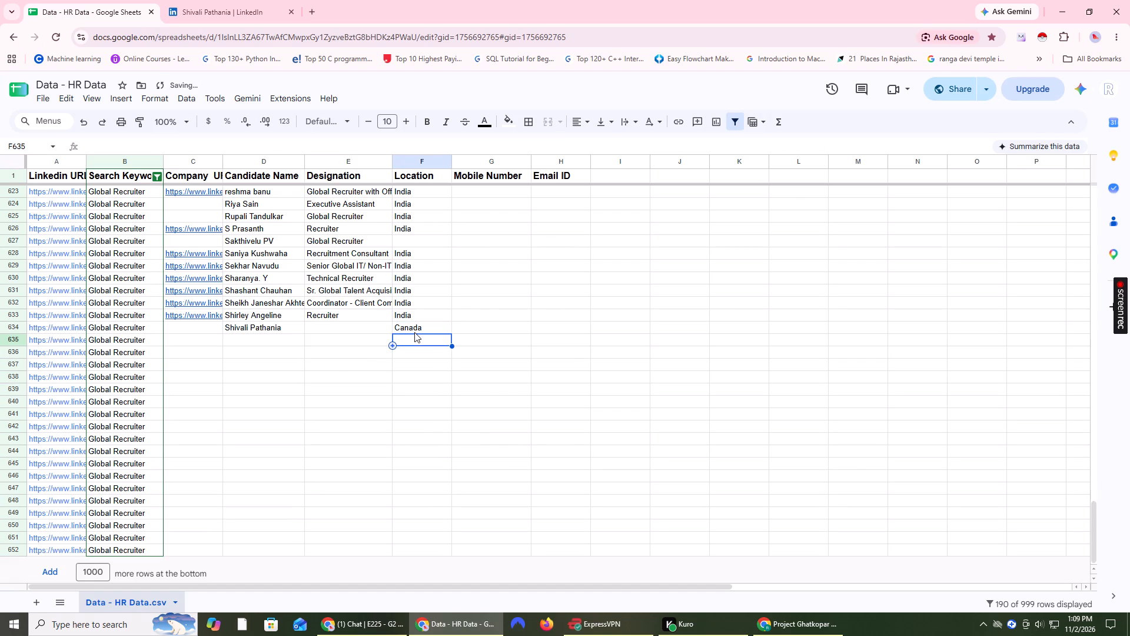
# Open the Enghouse company page from Experience and copy the title Talent Acquisition Specialist into row 634's Designation cell.
pyautogui.click(185, 0)
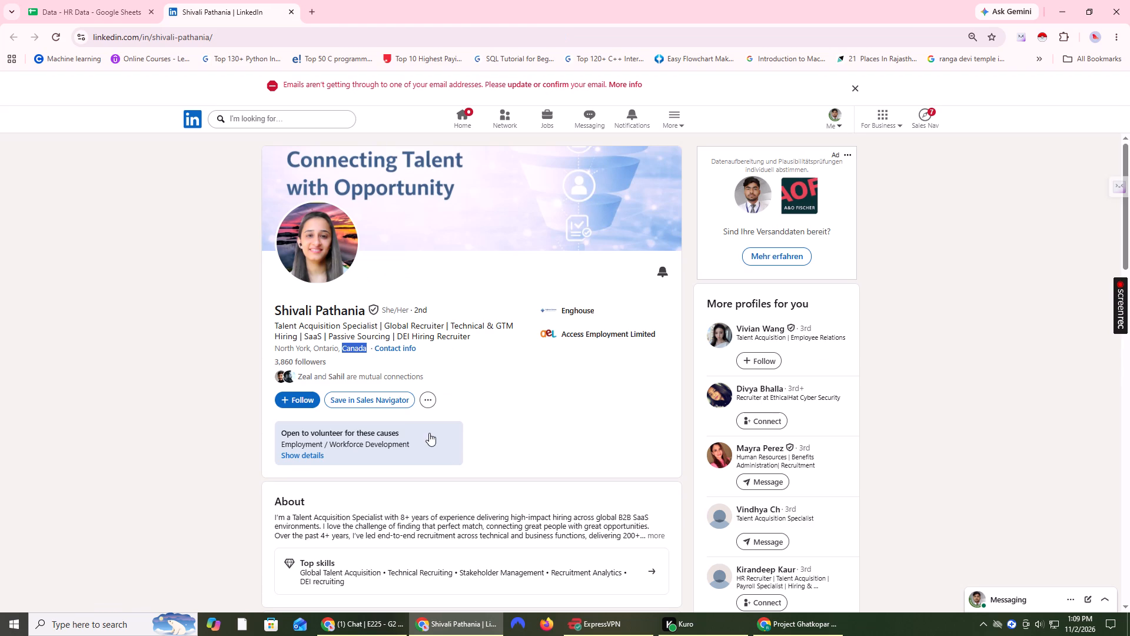
pyautogui.scroll(-16, 429, 433)
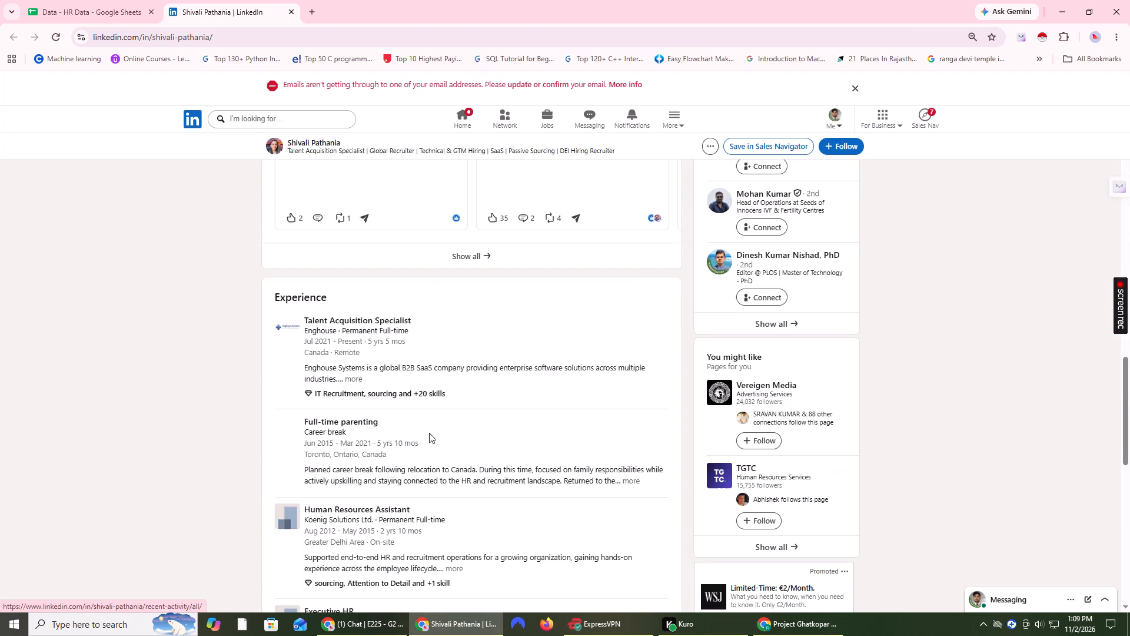
pyautogui.keyDown('ctrl'); pyautogui.click(278, 325); pyautogui.keyUp('ctrl')
pyautogui.moveTo(301, 320); pyautogui.dragTo(424, 318)
pyautogui.hotkey('ctrl', 'c')
pyautogui.click(72, 0)
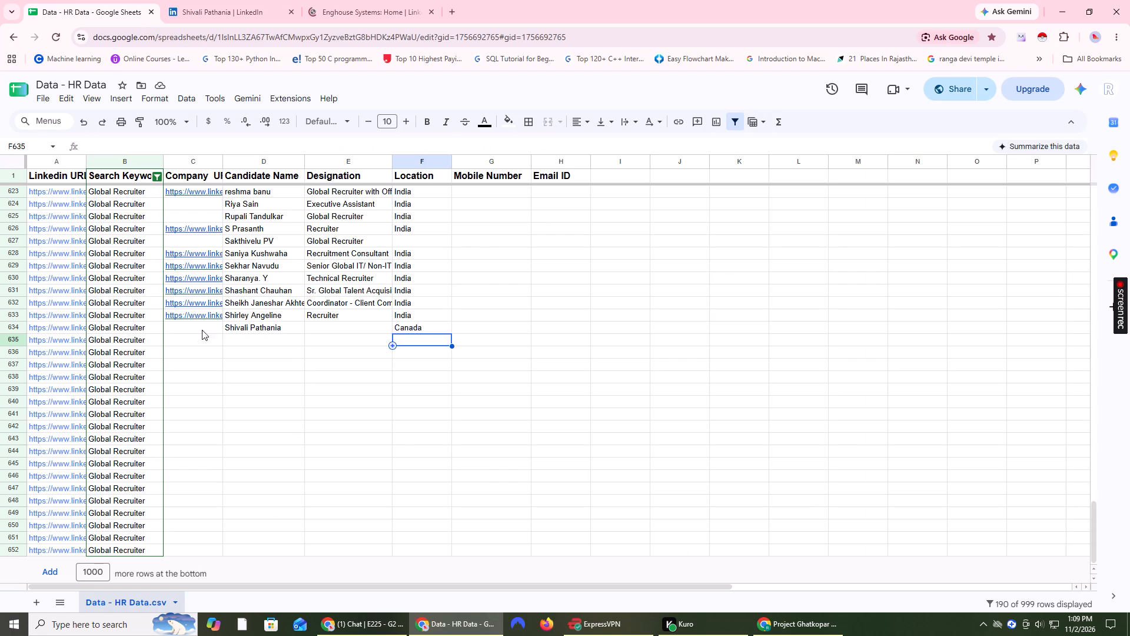
pyautogui.doubleClick(307, 328)
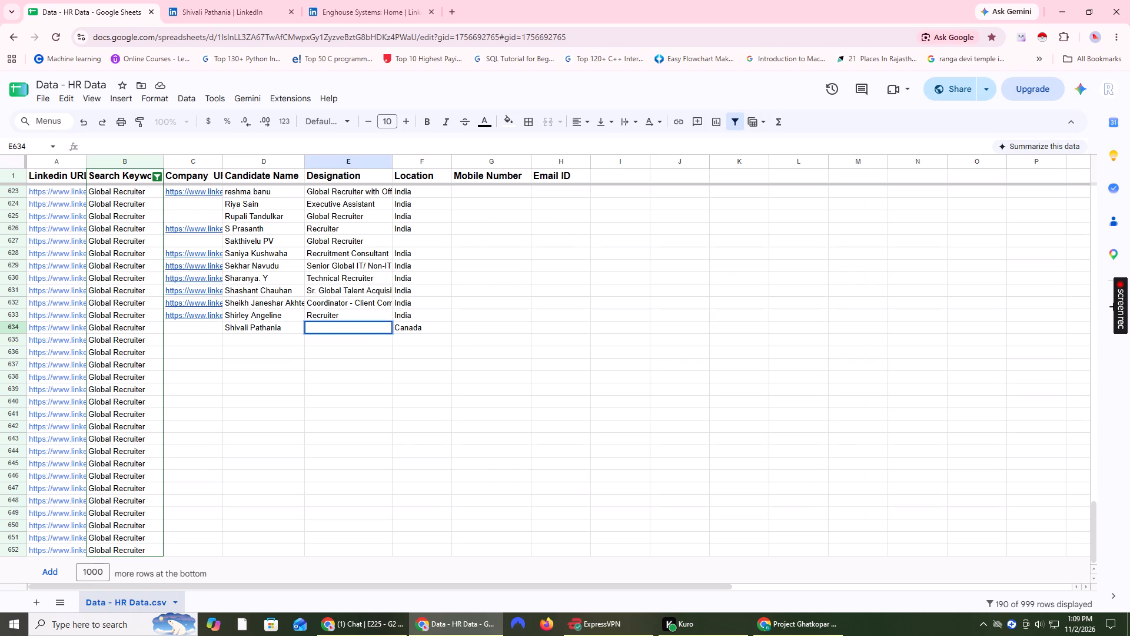
pyautogui.hotkey('ctrl', 'v')
pyautogui.click(291, 360)
# Copy the Enghouse Systems company page's web address into row 634's Company URL cell.
pyautogui.click(367, 0)
pyautogui.click(343, 29)
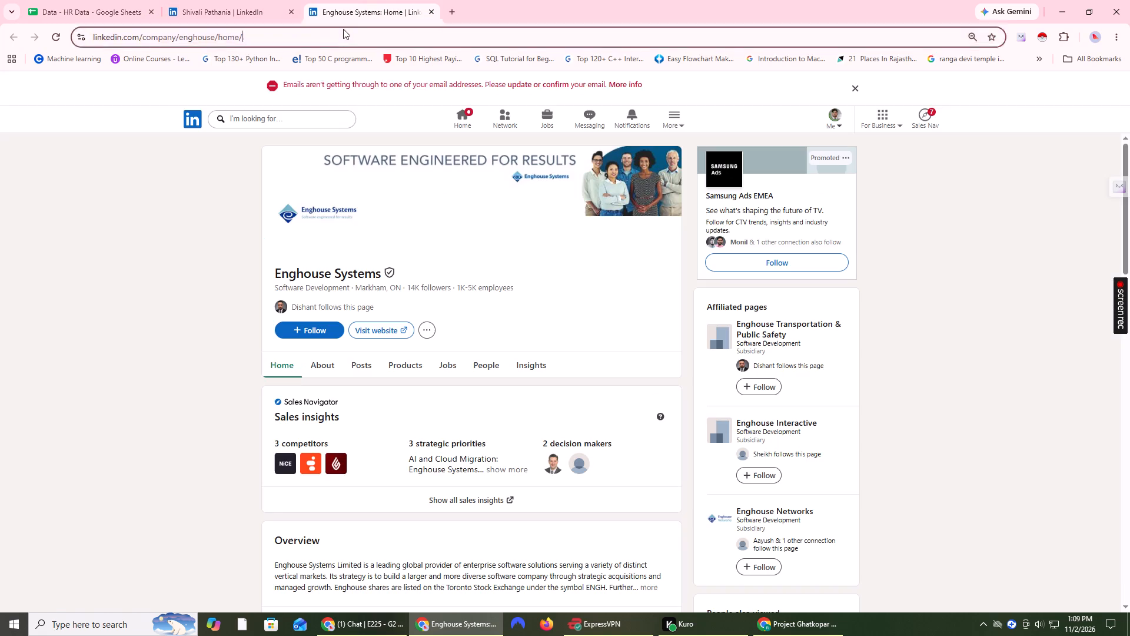
pyautogui.hotkey('ctrl', 'c')
pyautogui.click(105, 0)
pyautogui.click(205, 332)
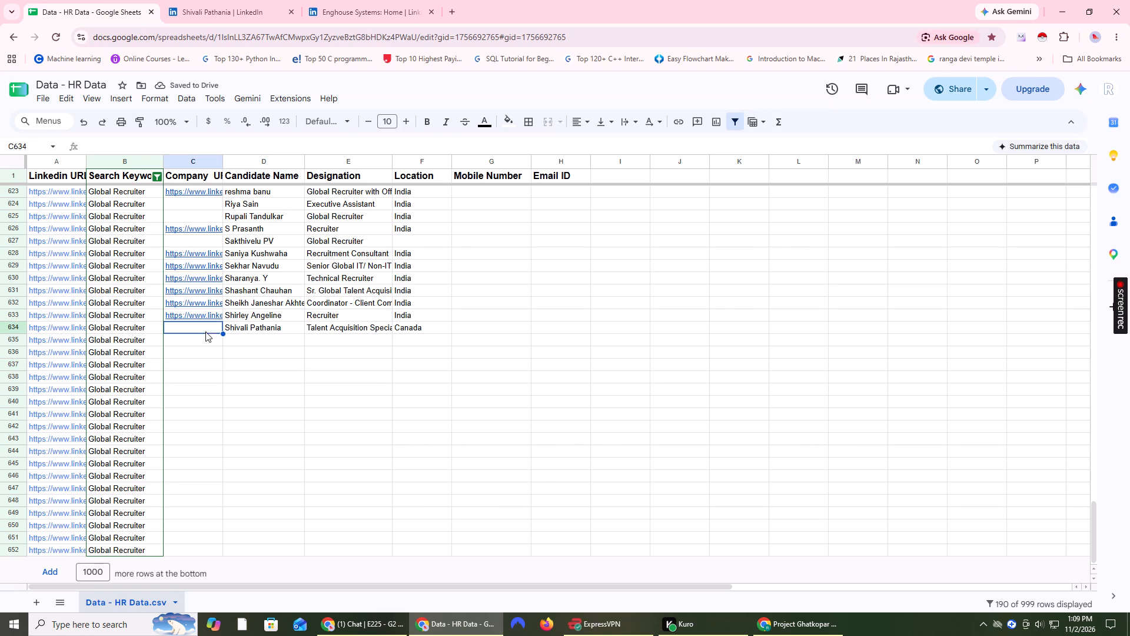
pyautogui.hotkey('ctrl', 'v')
pyautogui.click(165, 366)
# Open the LinkedIn profile linked in row 635 and close the previous candidate's profile and company tabs.
pyautogui.tripleClick(64, 341)
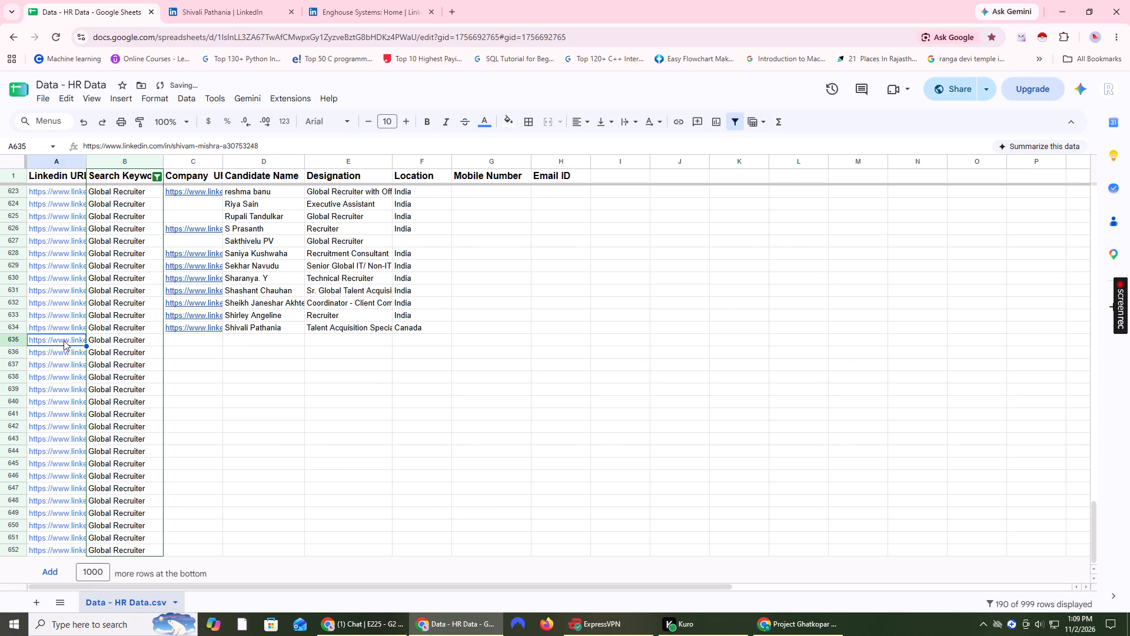
pyautogui.rightClick(64, 340)
pyautogui.click(188, 422)
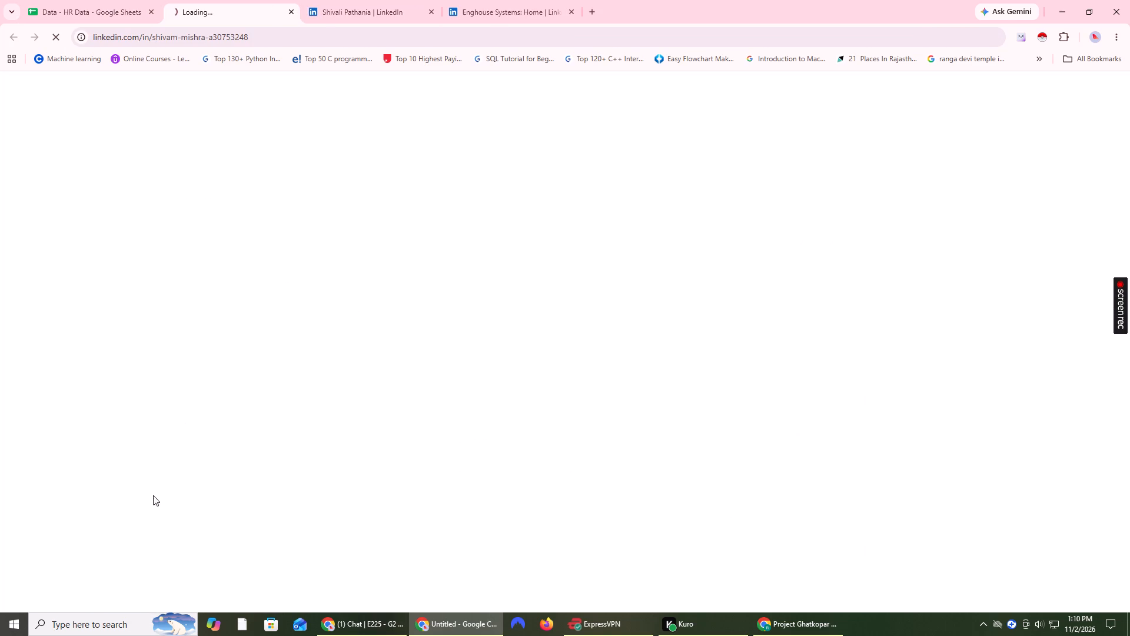
pyautogui.click(432, 8)
pyautogui.click(430, 10)
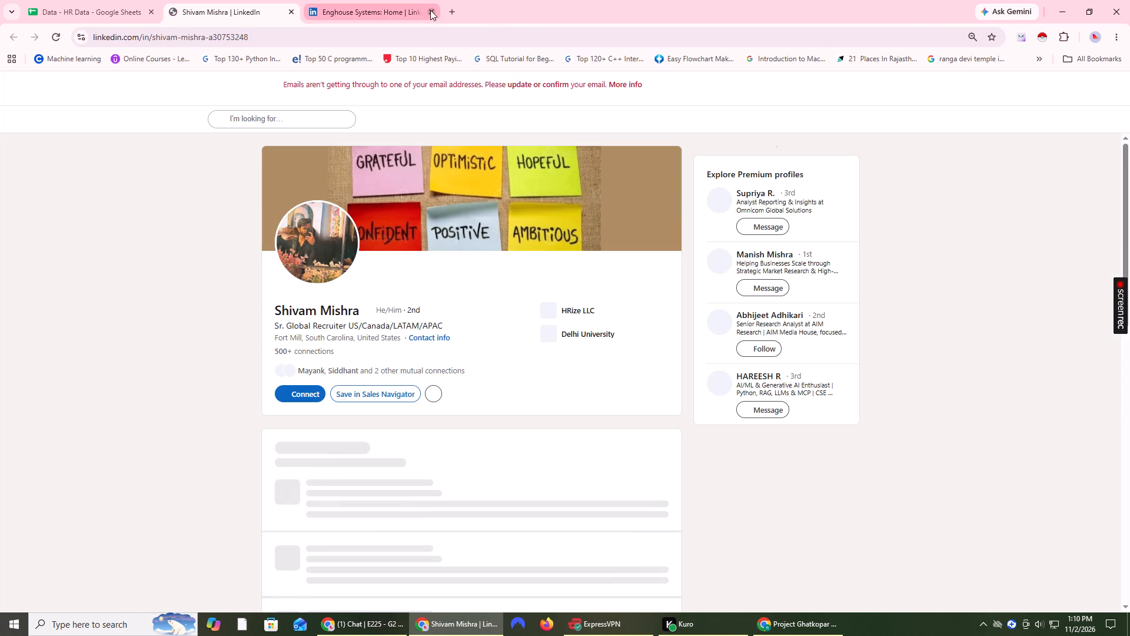
# Copy the candidate's name from the profile heading into row 635's Candidate Name cell.
pyautogui.moveTo(267, 306); pyautogui.dragTo(354, 309)
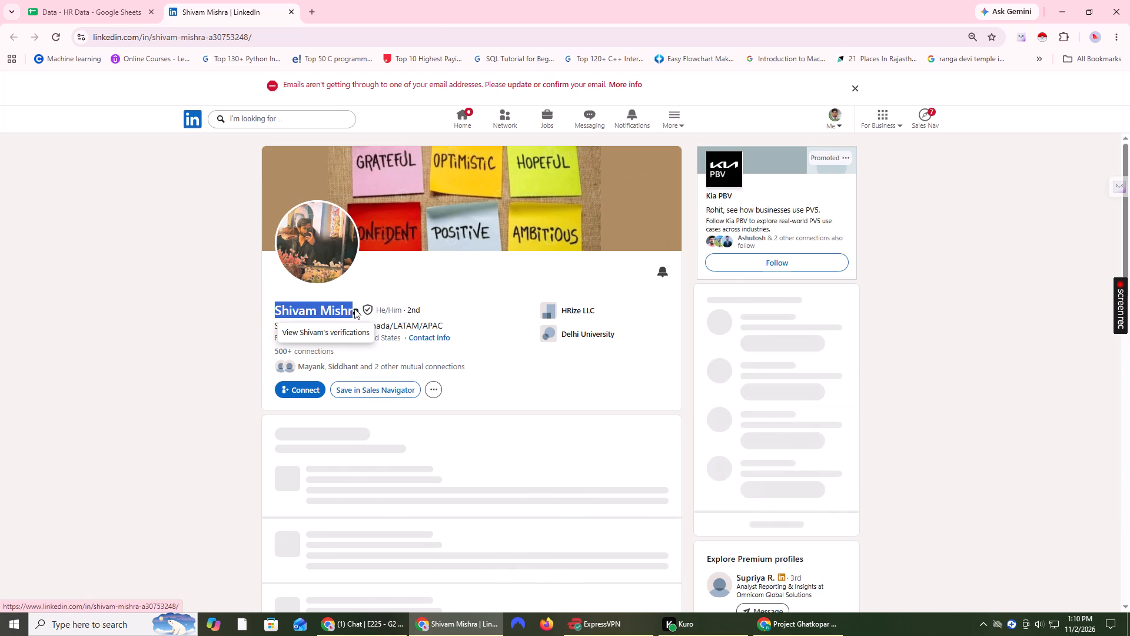
pyautogui.moveTo(354, 309); pyautogui.dragTo(358, 309)
pyautogui.hotkey('ctrl', 'c')
pyautogui.click(132, 296)
pyautogui.click(139, 0)
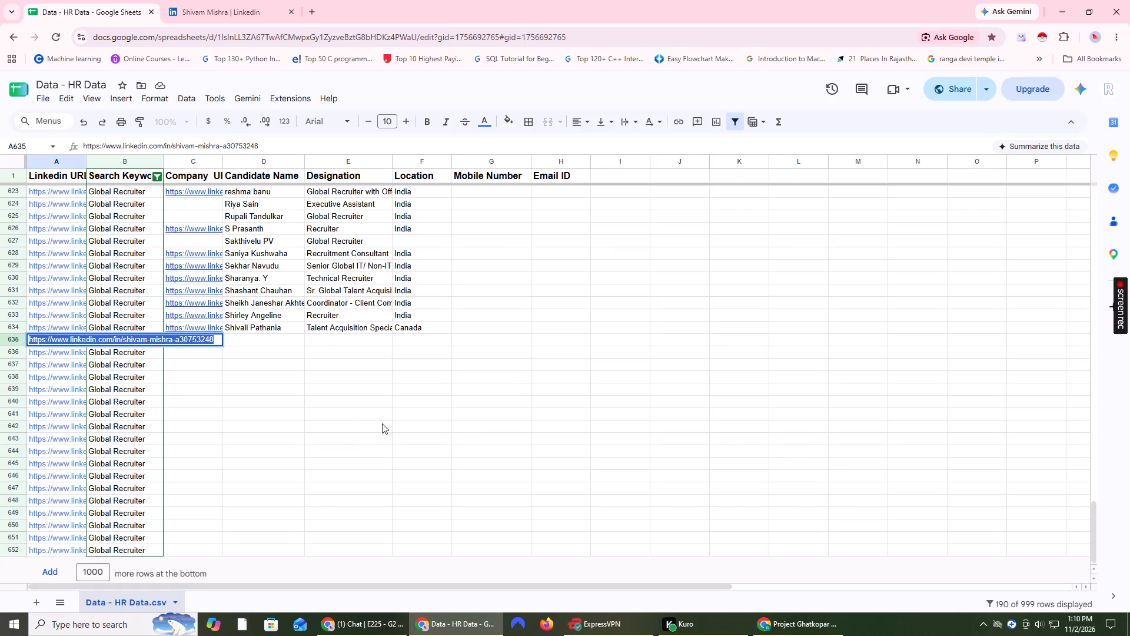
pyautogui.doubleClick(267, 343)
pyautogui.hotkey('ctrl', 'v')
pyautogui.click(258, 364)
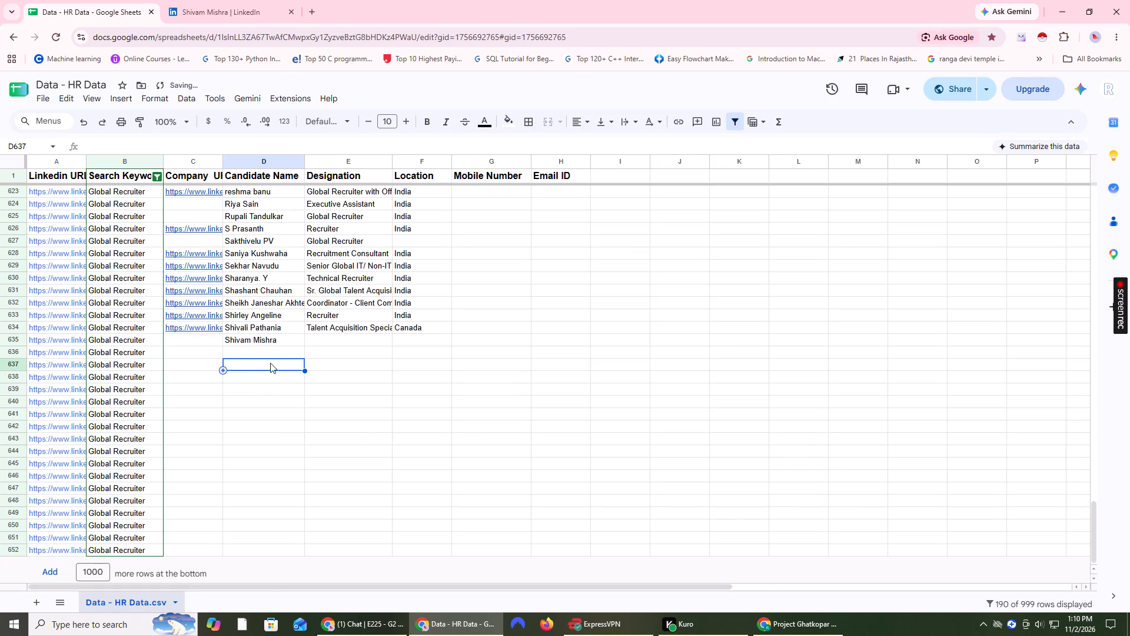
# Open the HRize LLC company page from Experience and copy the title Assitant Manager Recruitment into row 635's Designation cell.
pyautogui.click(267, 0)
pyautogui.scroll(-10, 364, 389)
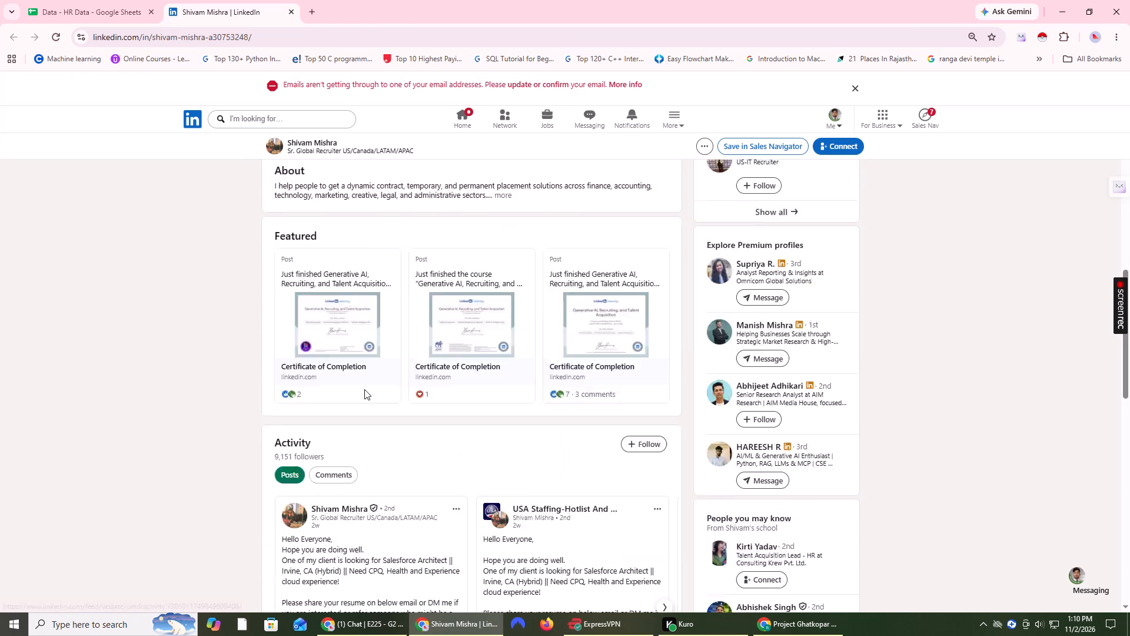
pyautogui.scroll(-8, 364, 389)
pyautogui.scroll(1, 364, 389)
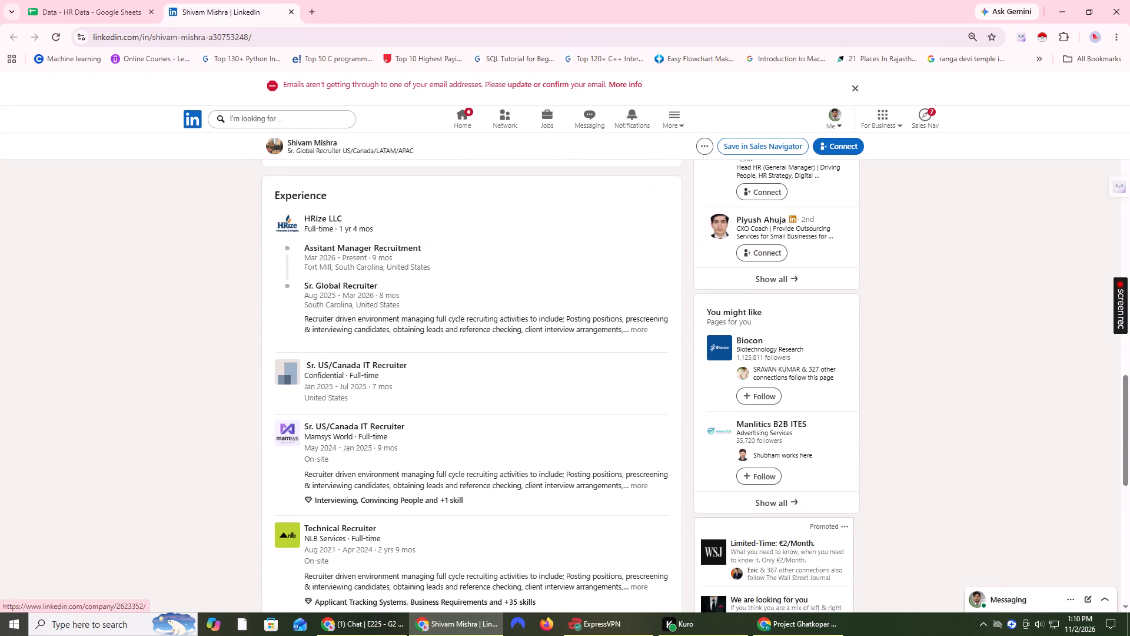
pyautogui.keyDown('ctrl'); pyautogui.click(280, 228); pyautogui.keyUp('ctrl')
pyautogui.moveTo(301, 257); pyautogui.dragTo(337, 257)
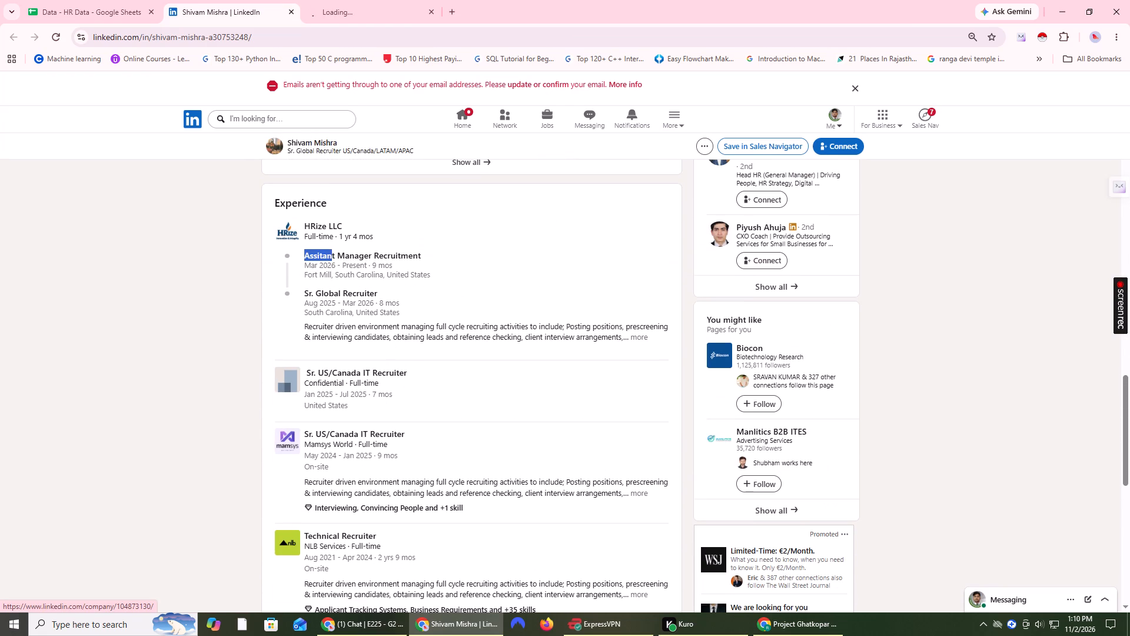
pyautogui.moveTo(337, 257); pyautogui.dragTo(439, 251)
pyautogui.hotkey('ctrl', 'c')
pyautogui.click(124, 0)
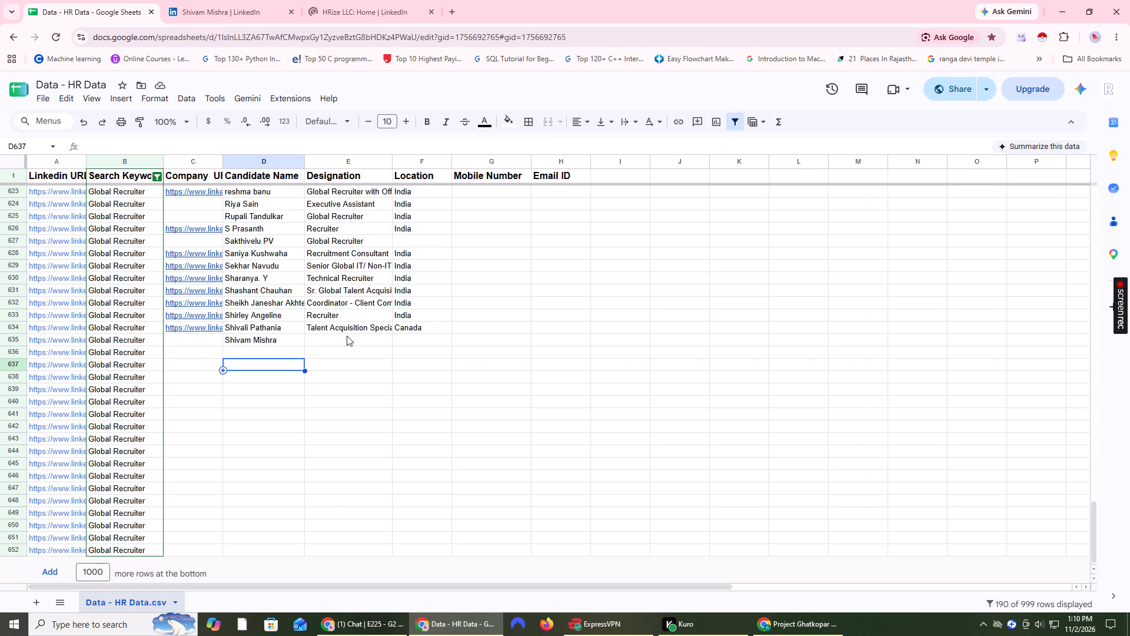
pyautogui.doubleClick(335, 338)
pyautogui.hotkey('ctrl', 'v')
pyautogui.click(301, 377)
# Copy the HRize LLC company page's web address into row 635's Company URL cell.
pyautogui.click(306, 0)
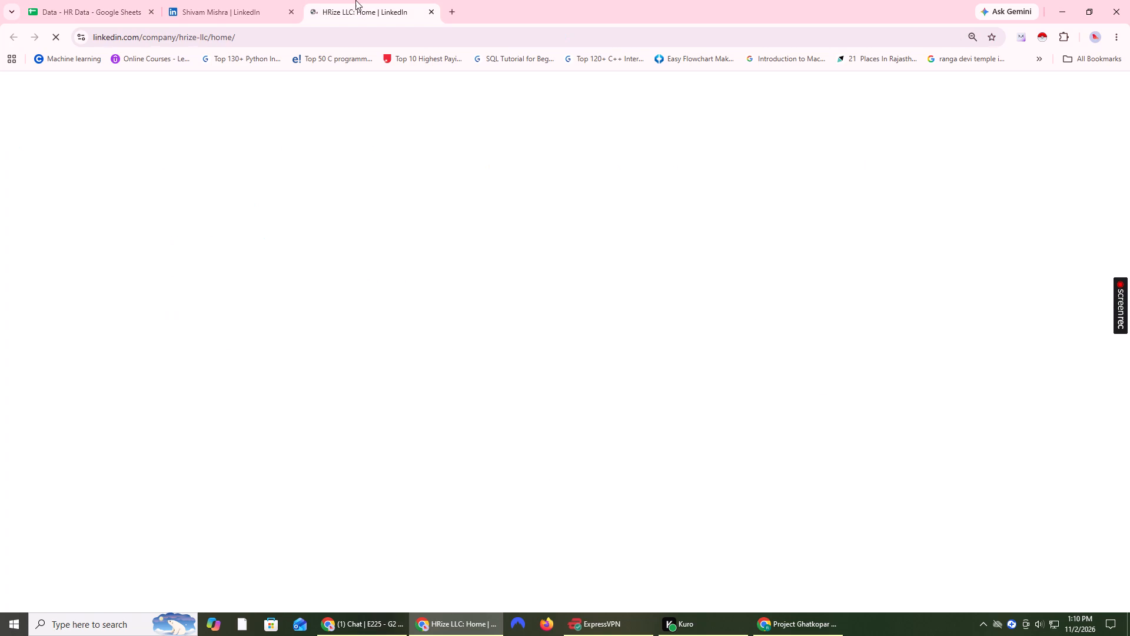
pyautogui.click(357, 0)
pyautogui.click(325, 29)
pyautogui.hotkey('ctrl', 'c')
pyautogui.click(258, 0)
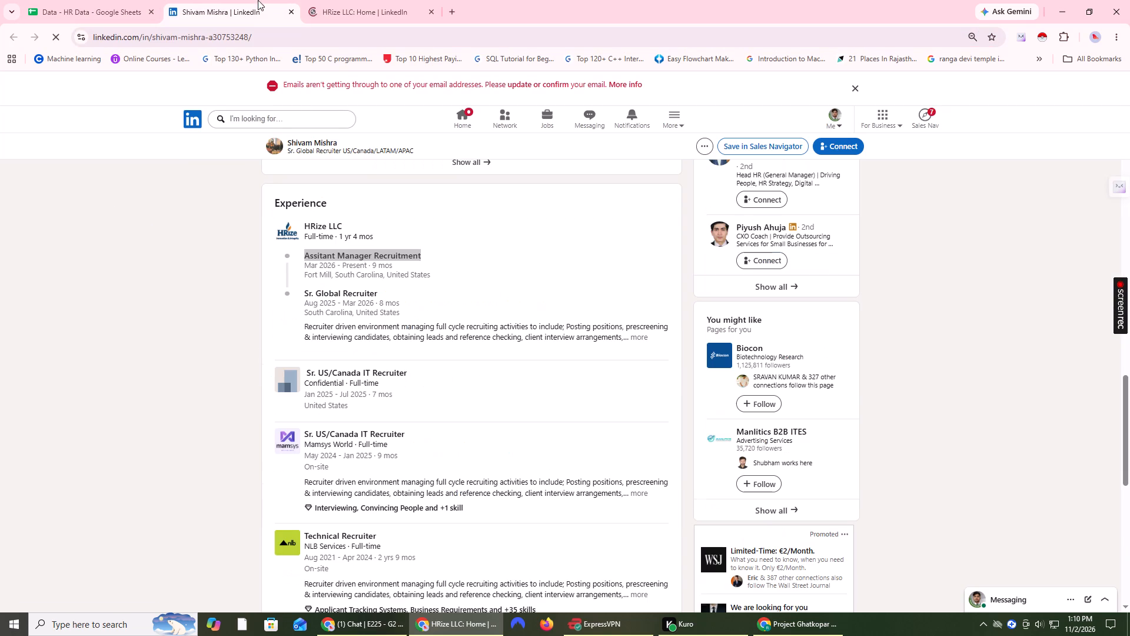
pyautogui.click(104, 0)
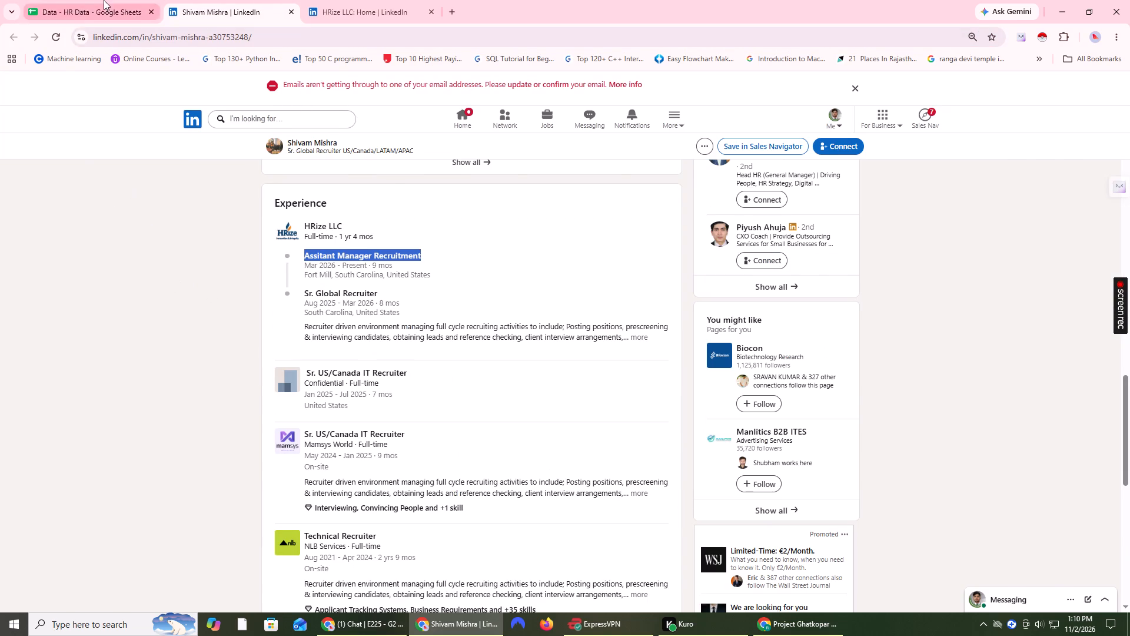
pyautogui.click(195, 339)
pyautogui.hotkey('ctrl', 'v')
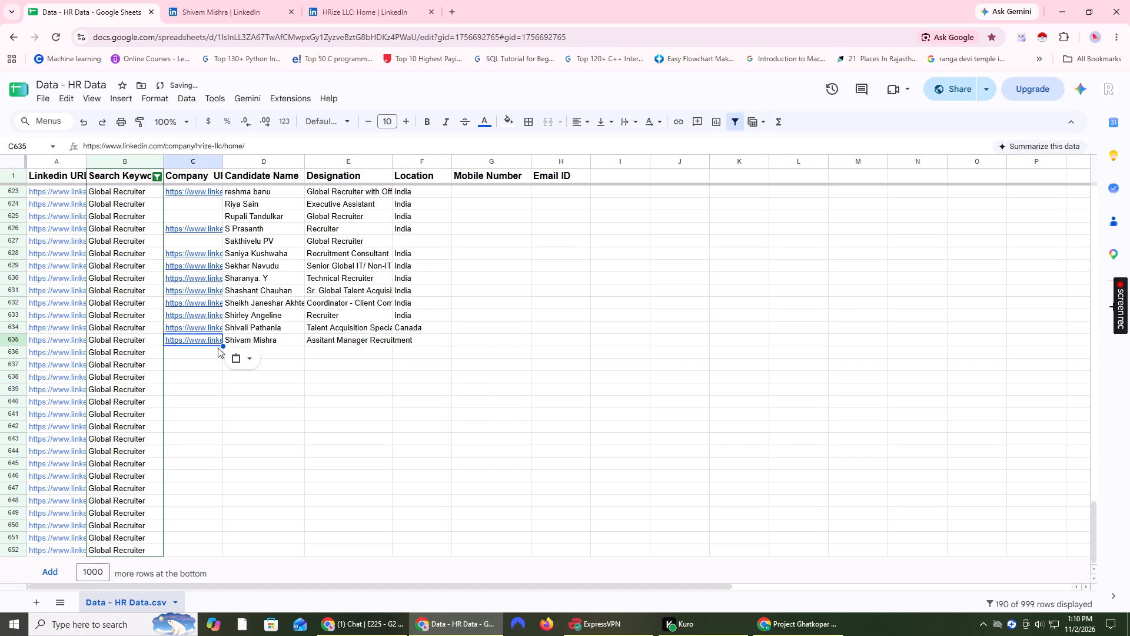
# Copy the country United States from the profile heading into row 635's Location cell.
pyautogui.click(411, 340)
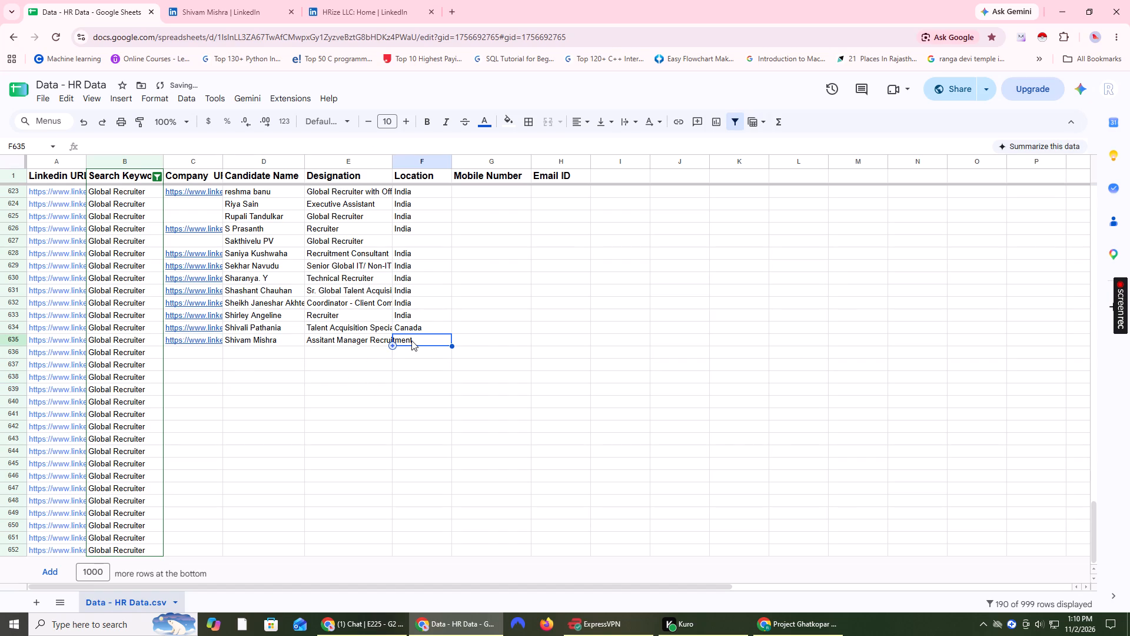
pyautogui.click(282, 0)
pyautogui.scroll(3, 341, 296)
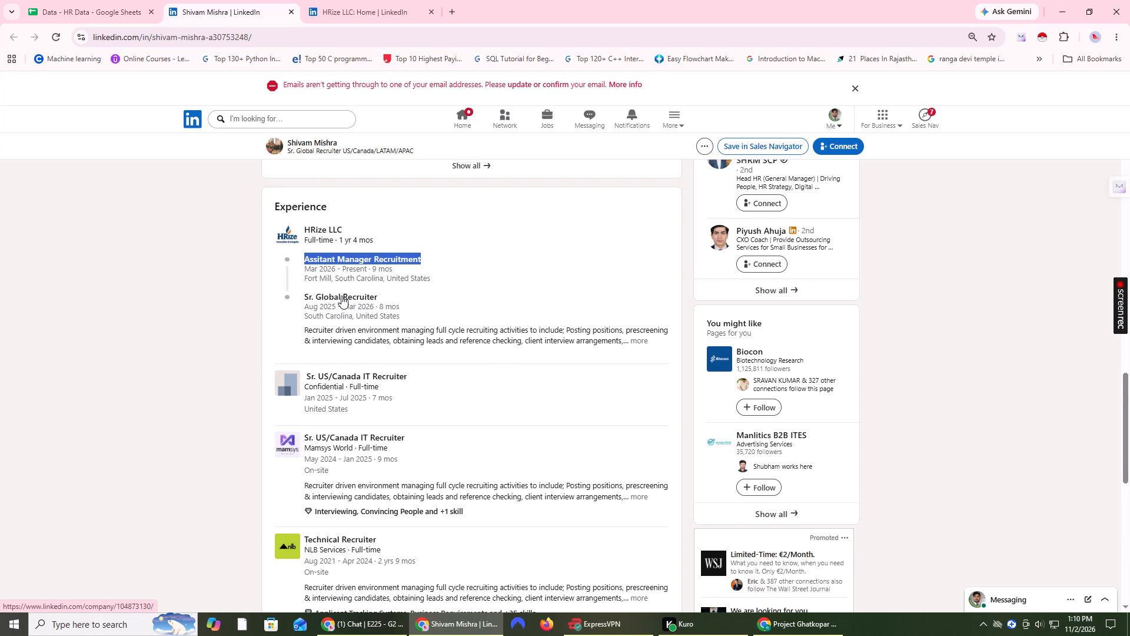
pyautogui.scroll(17, 341, 296)
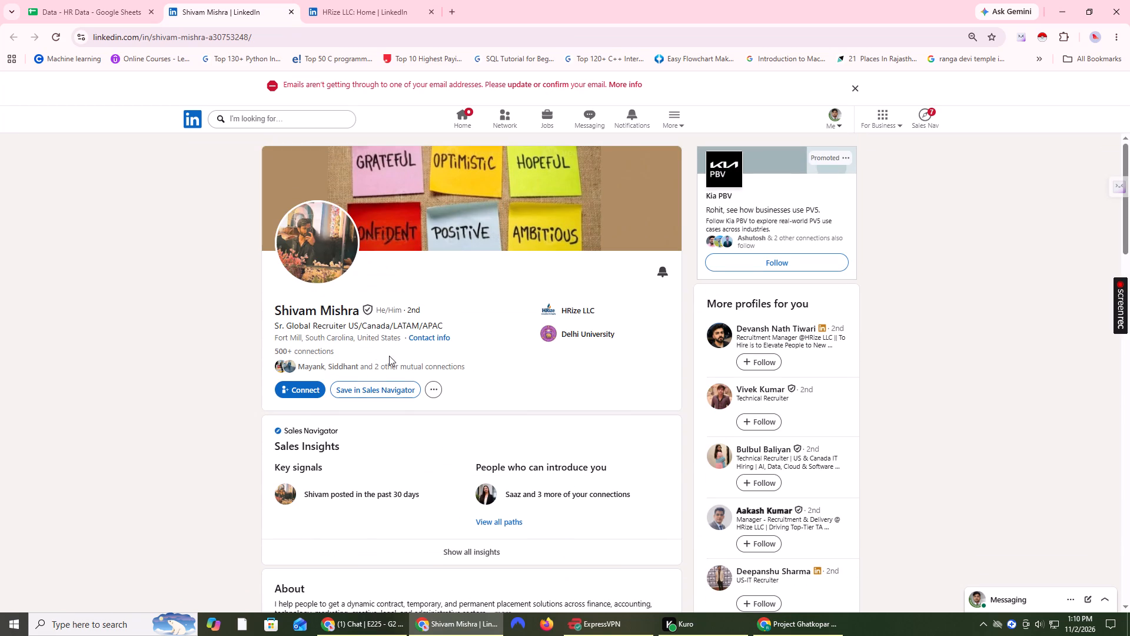
pyautogui.moveTo(401, 339); pyautogui.dragTo(358, 338)
pyautogui.hotkey('ctrl', 'c')
pyautogui.click(81, 0)
pyautogui.hotkey('ctrl', 'v')
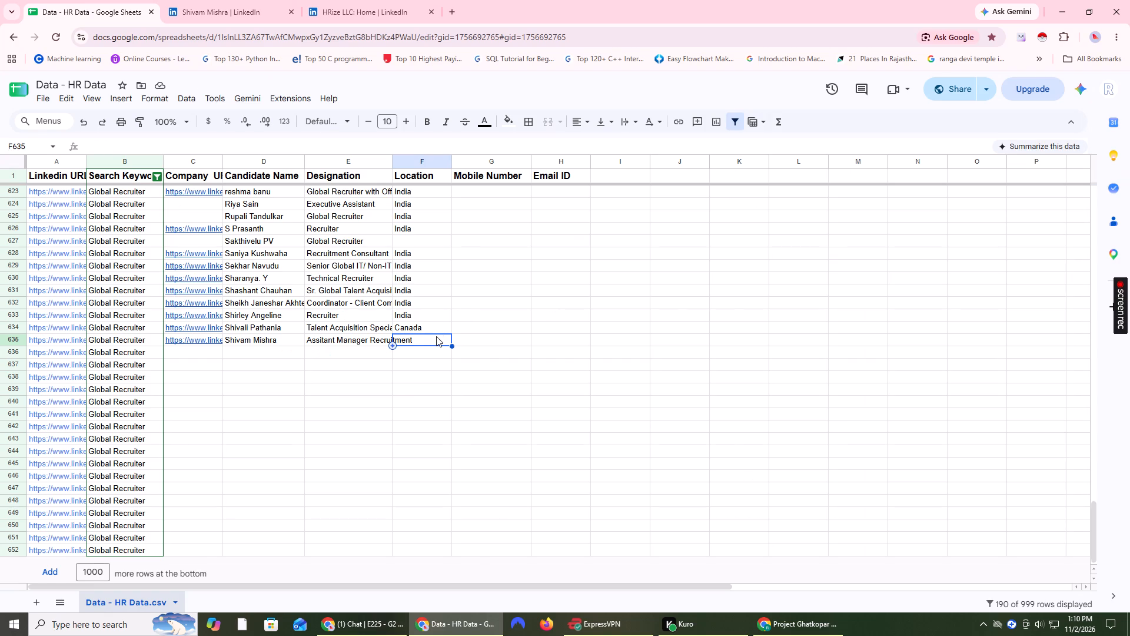
pyautogui.press('Return')
pyautogui.click(397, 387)
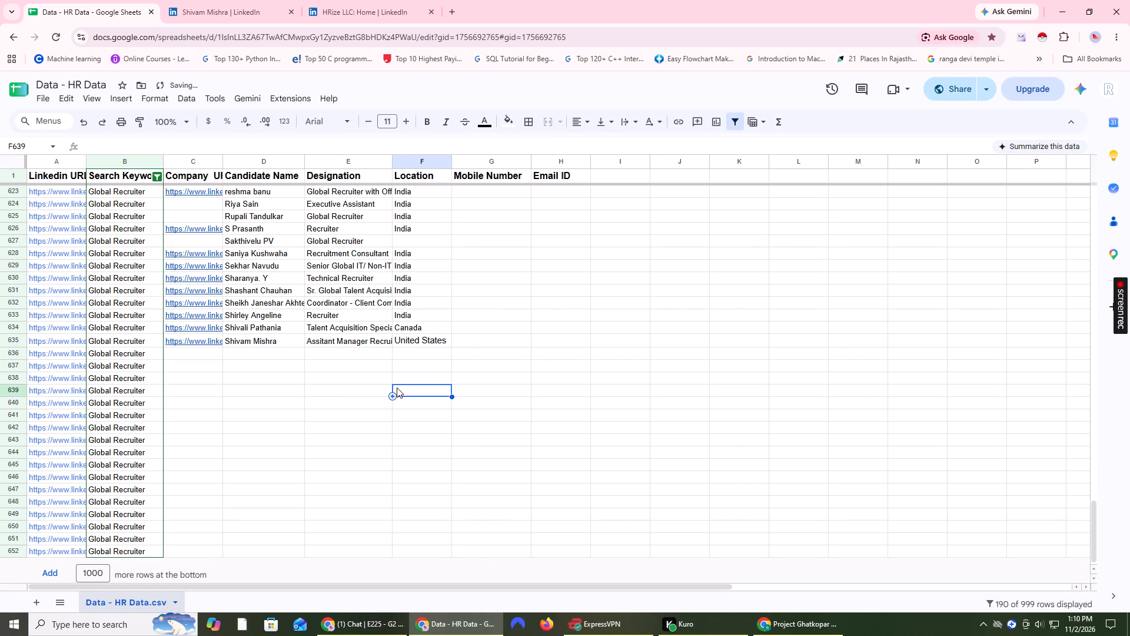
pyautogui.click(520, 477)
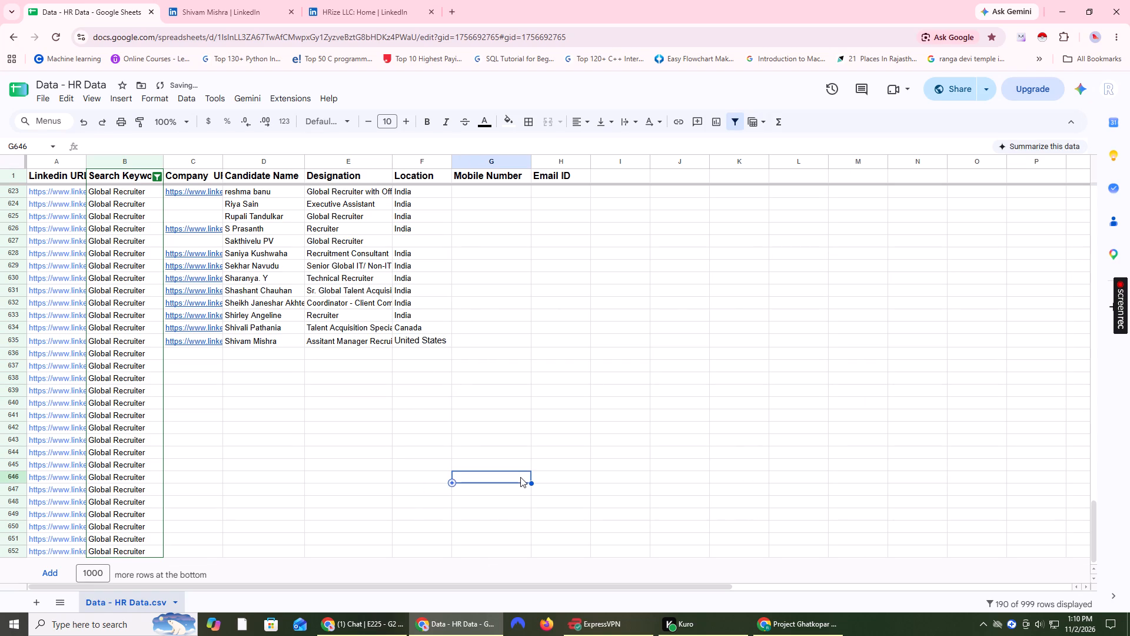